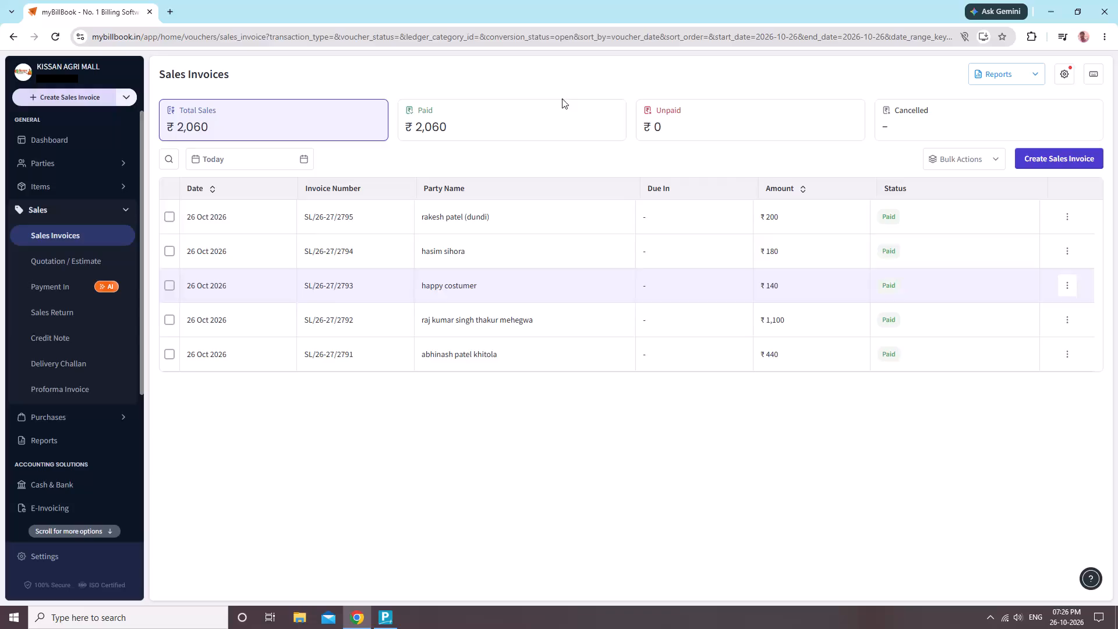
# Open the items inventory and search the item list for "multiplex".
pyautogui.click(72, 178)
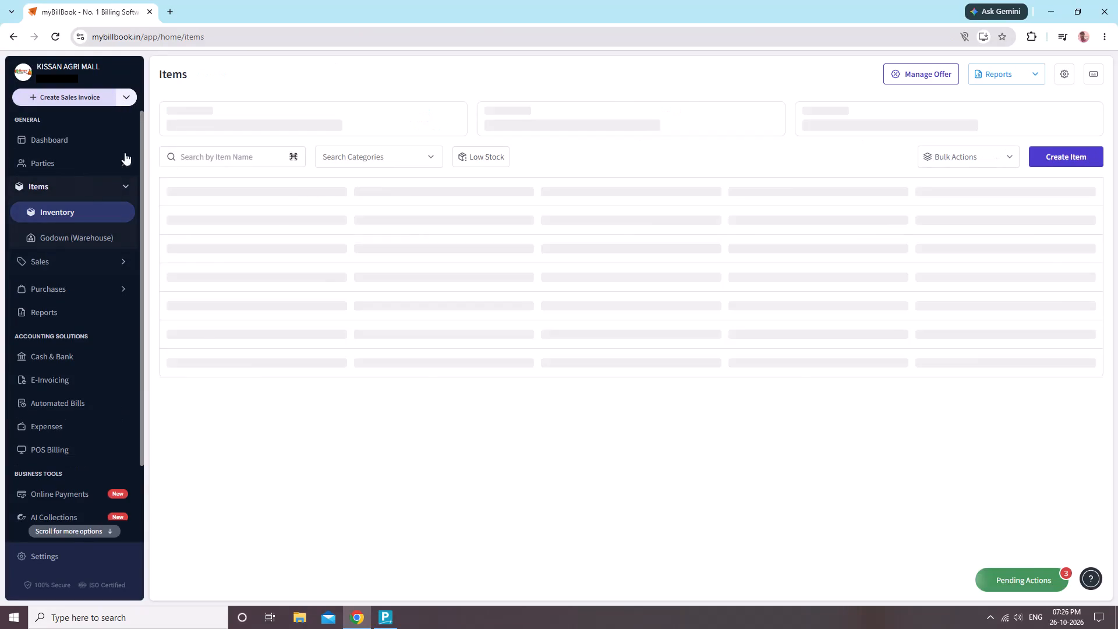
pyautogui.click(233, 161)
pyautogui.write('multipl')
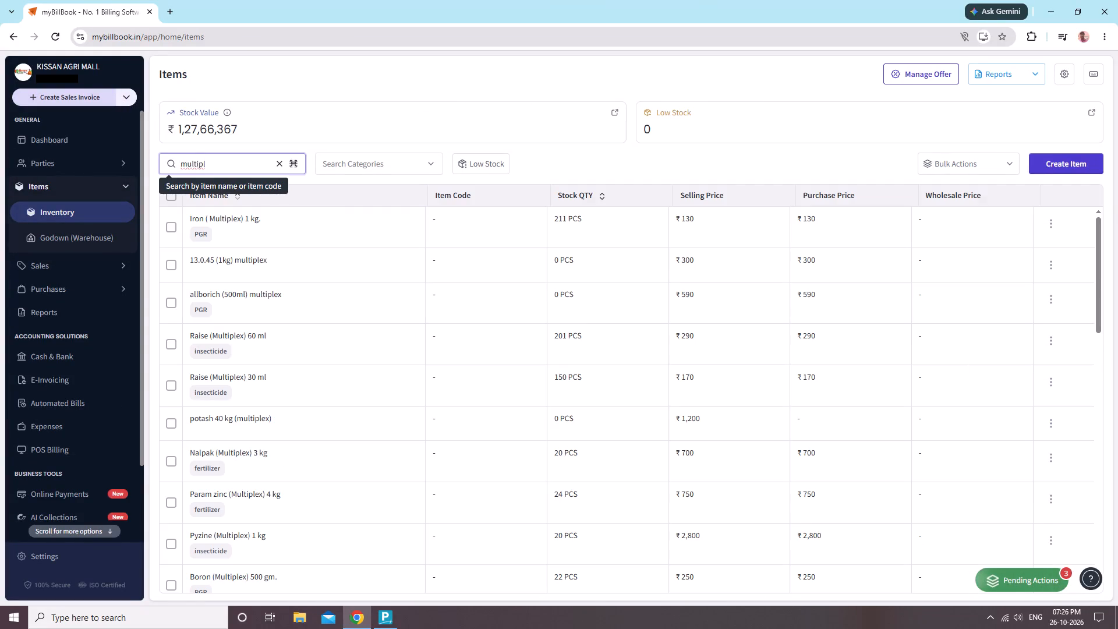
pyautogui.press('e')
pyautogui.press('x')
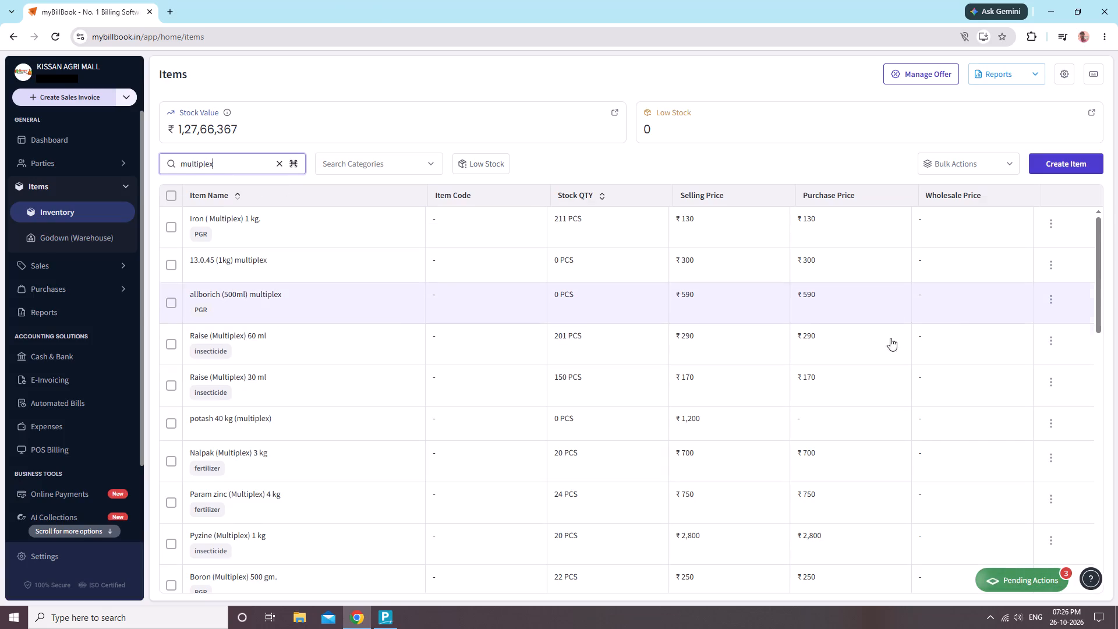
# Look through the filtered Multiplex items, examining their names, stock quantities and selling and purchase prices.
pyautogui.scroll(-17, 389, 236)
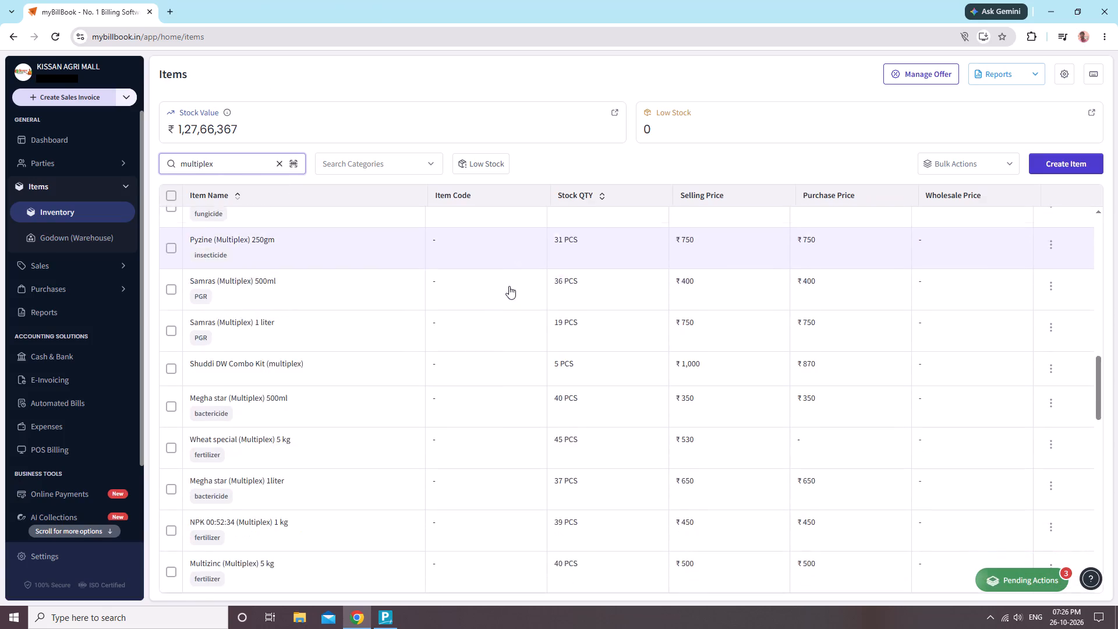
pyautogui.scroll(-9, 510, 288)
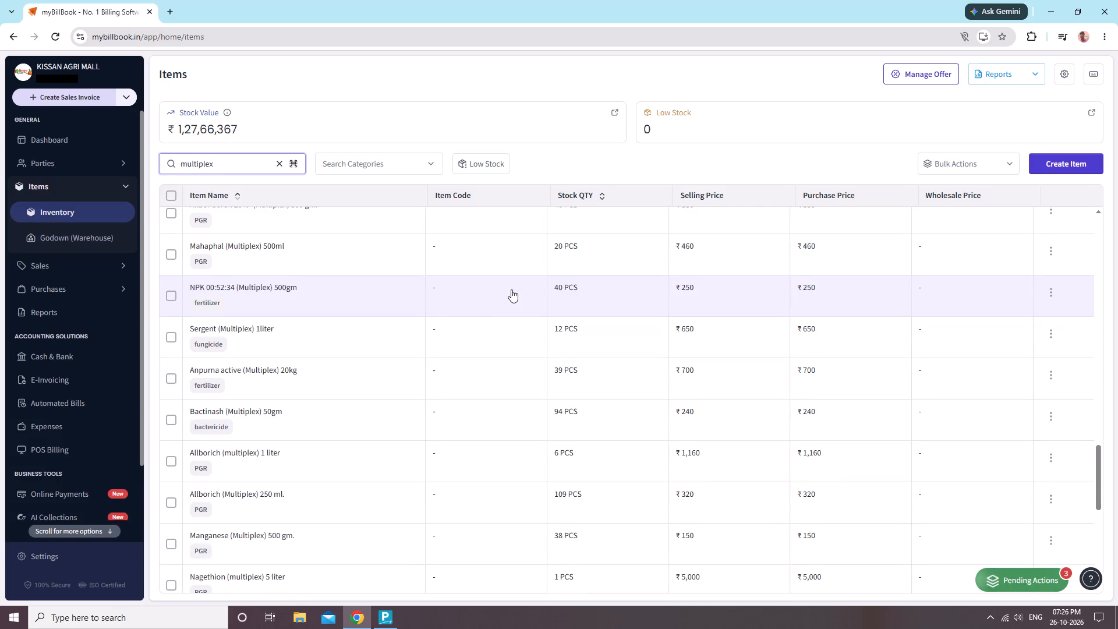
pyautogui.scroll(-13, 511, 289)
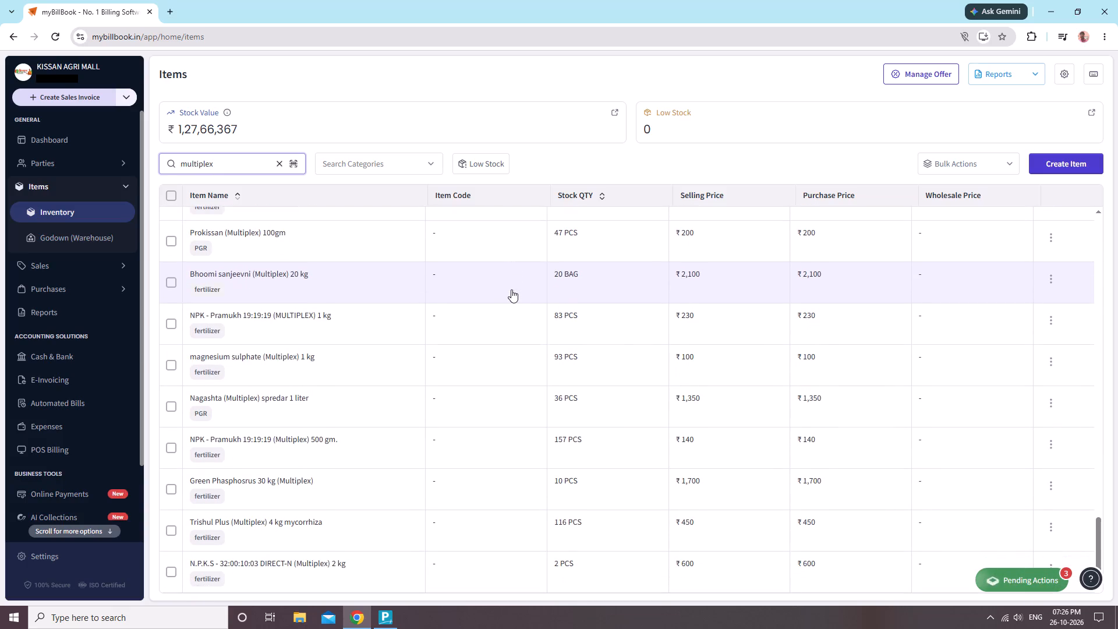
pyautogui.scroll(-2, 511, 289)
pyautogui.scroll(17, 511, 288)
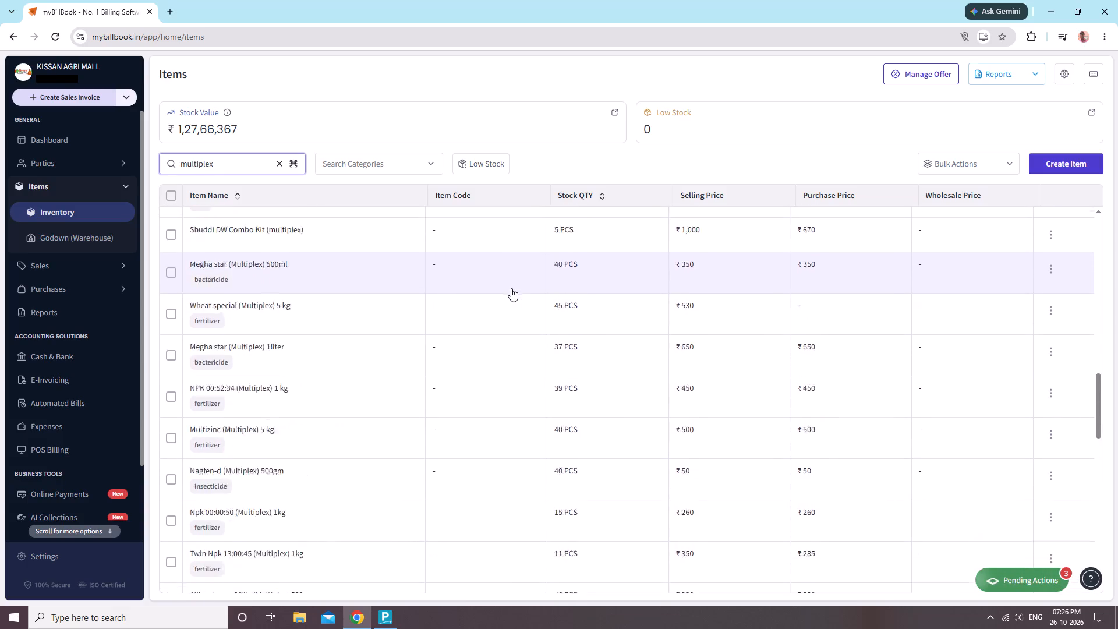
pyautogui.scroll(20, 511, 288)
pyautogui.scroll(4, 511, 288)
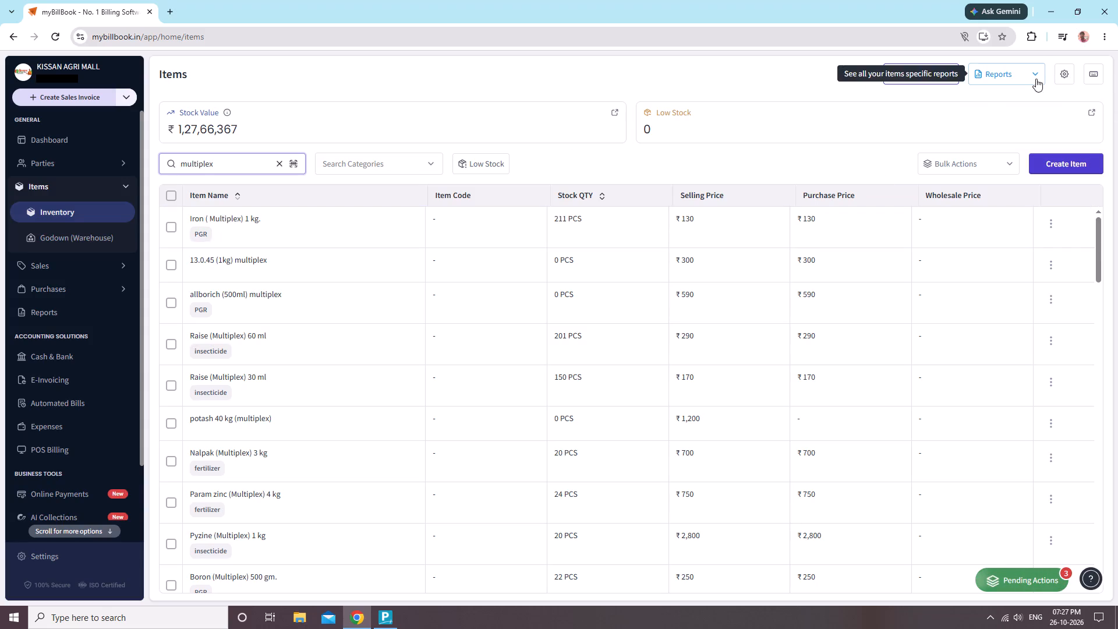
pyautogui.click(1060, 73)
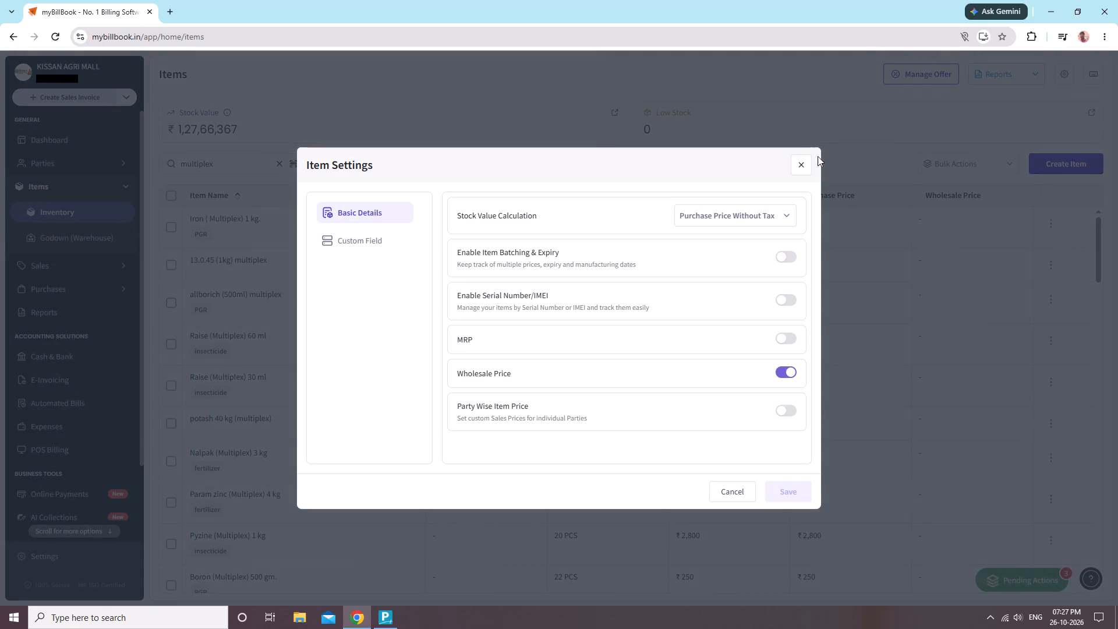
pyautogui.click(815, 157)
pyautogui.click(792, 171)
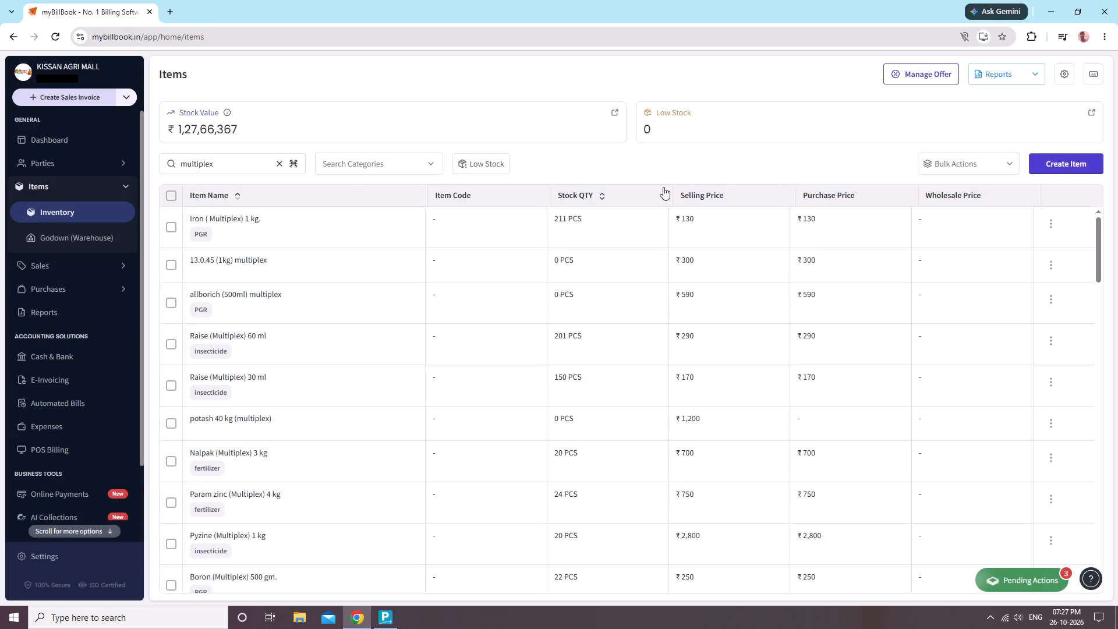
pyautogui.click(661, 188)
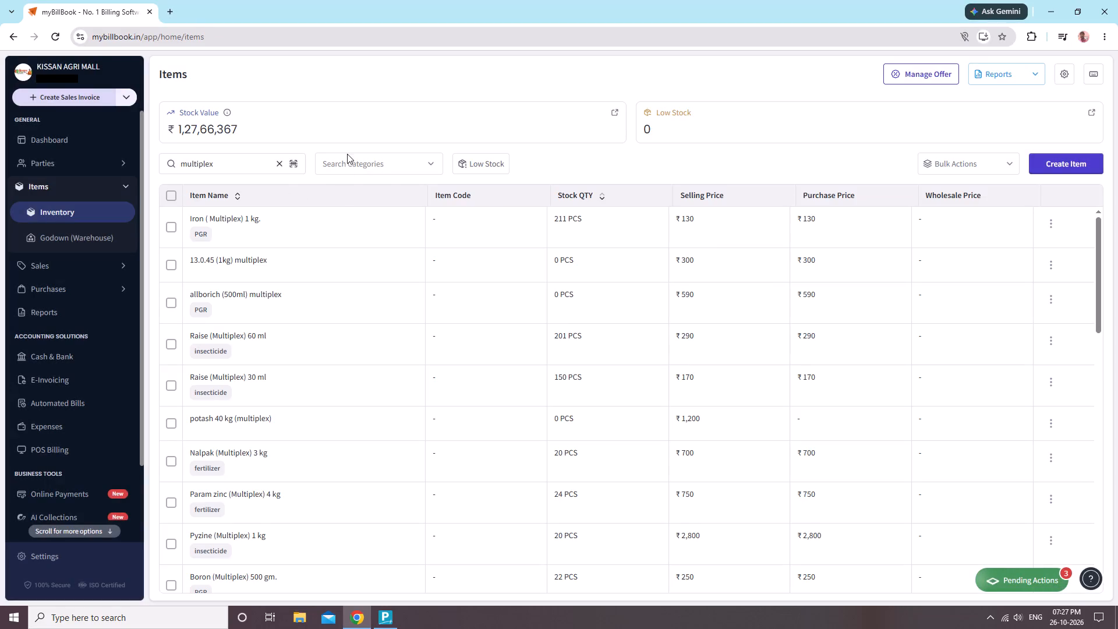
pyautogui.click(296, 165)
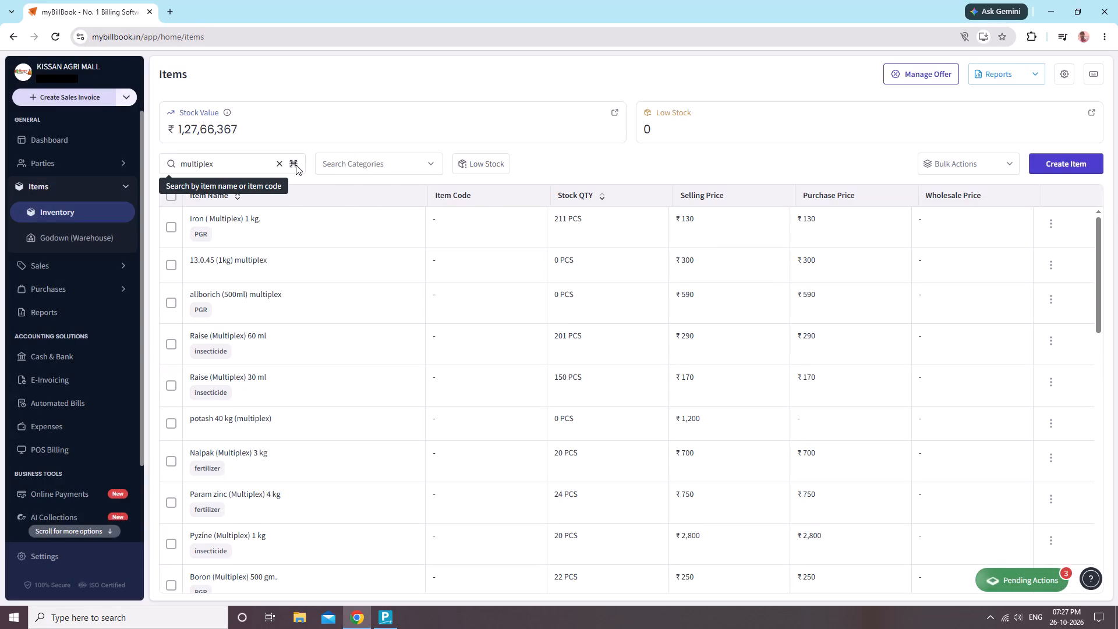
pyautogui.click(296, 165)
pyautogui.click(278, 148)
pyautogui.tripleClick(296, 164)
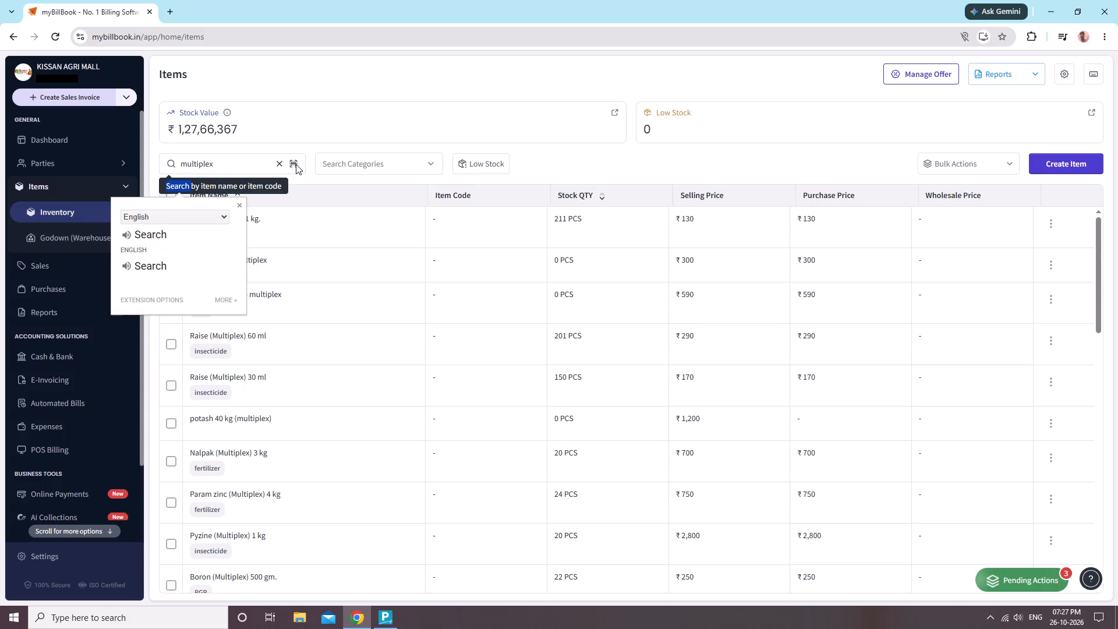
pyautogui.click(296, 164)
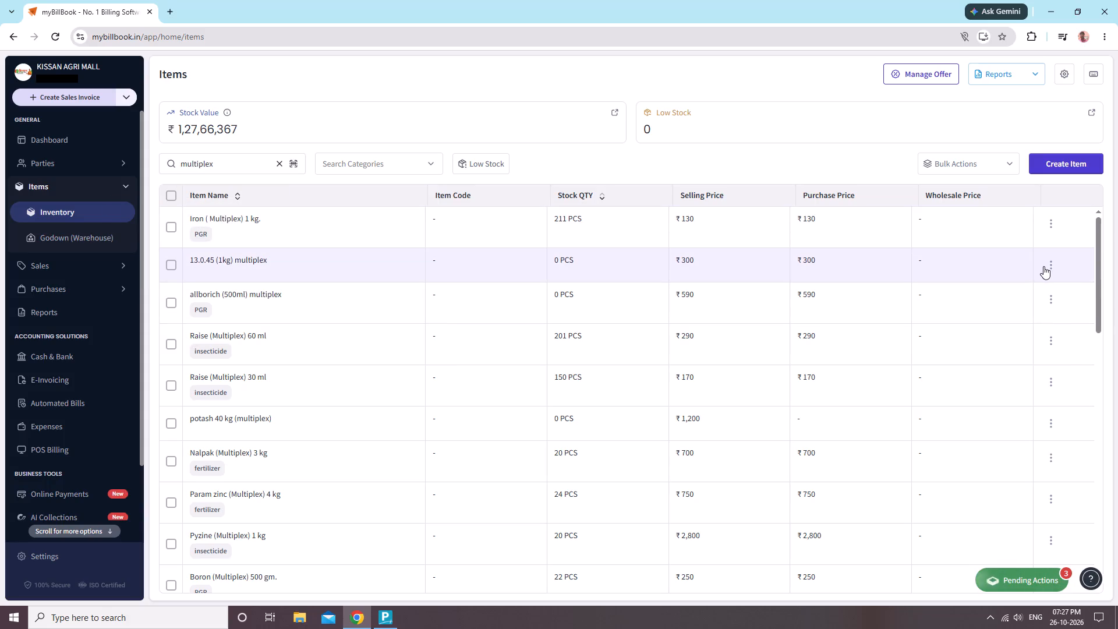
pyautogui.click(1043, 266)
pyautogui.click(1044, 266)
# Review the Multiplex item list again to check which rows and price columns it covers.
pyautogui.scroll(-6, 781, 285)
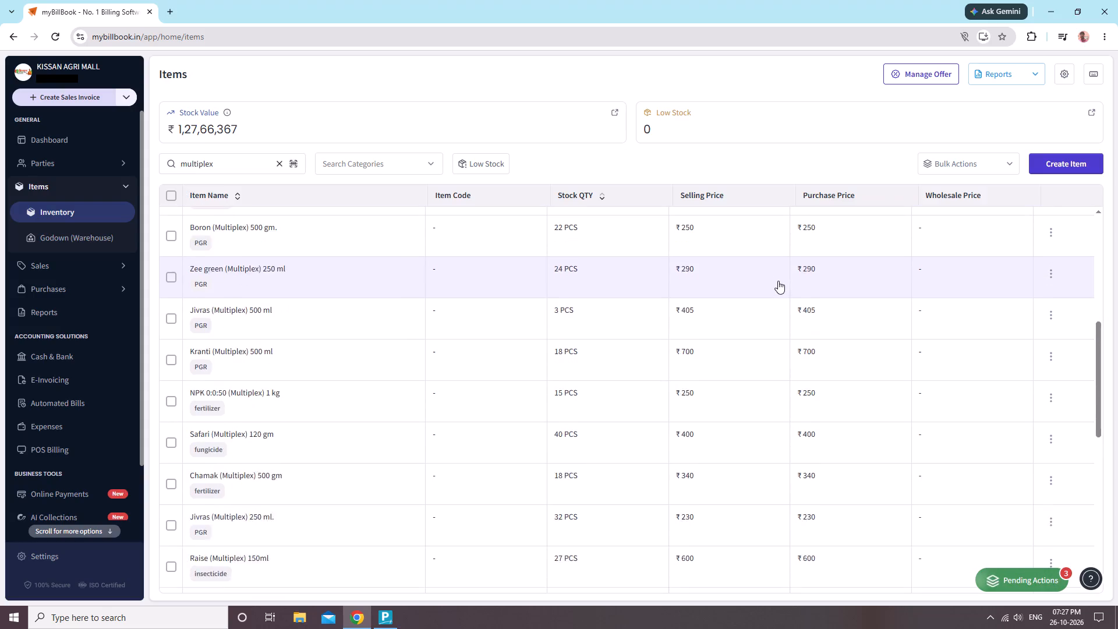
pyautogui.scroll(-18, 778, 281)
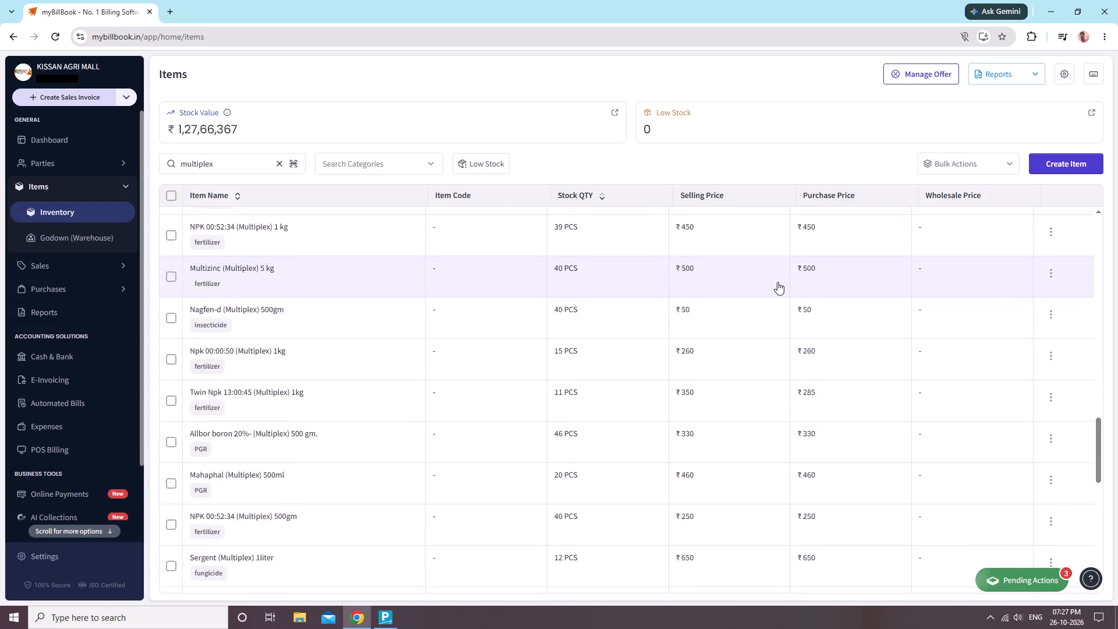
pyautogui.scroll(-20, 777, 282)
pyautogui.scroll(-1, 777, 282)
pyautogui.scroll(5, 777, 274)
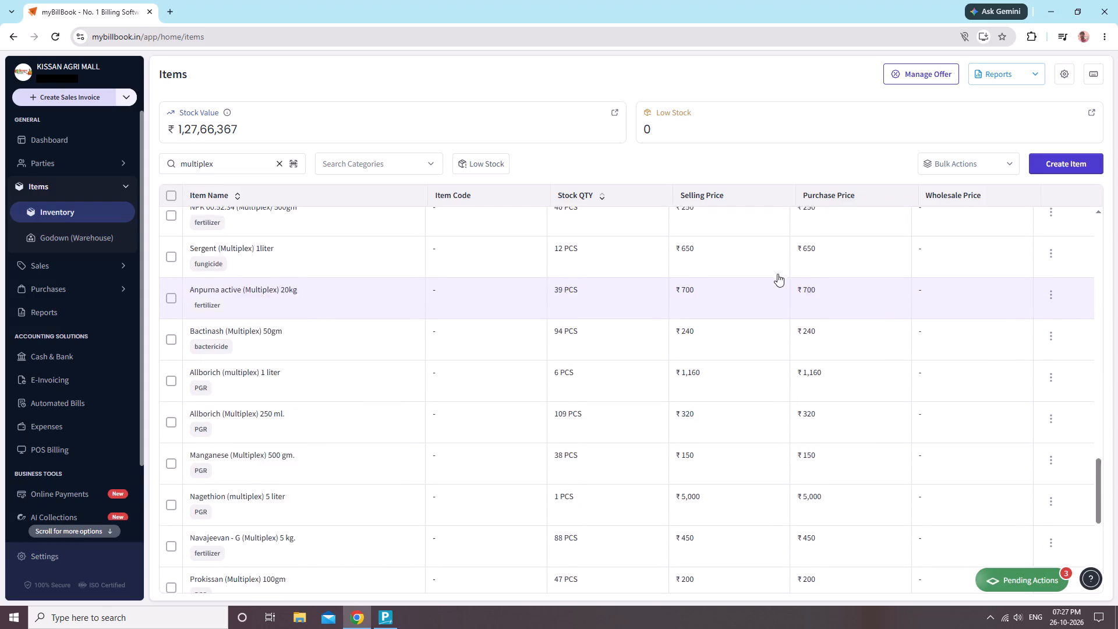
pyautogui.scroll(14, 777, 274)
pyautogui.scroll(19, 777, 274)
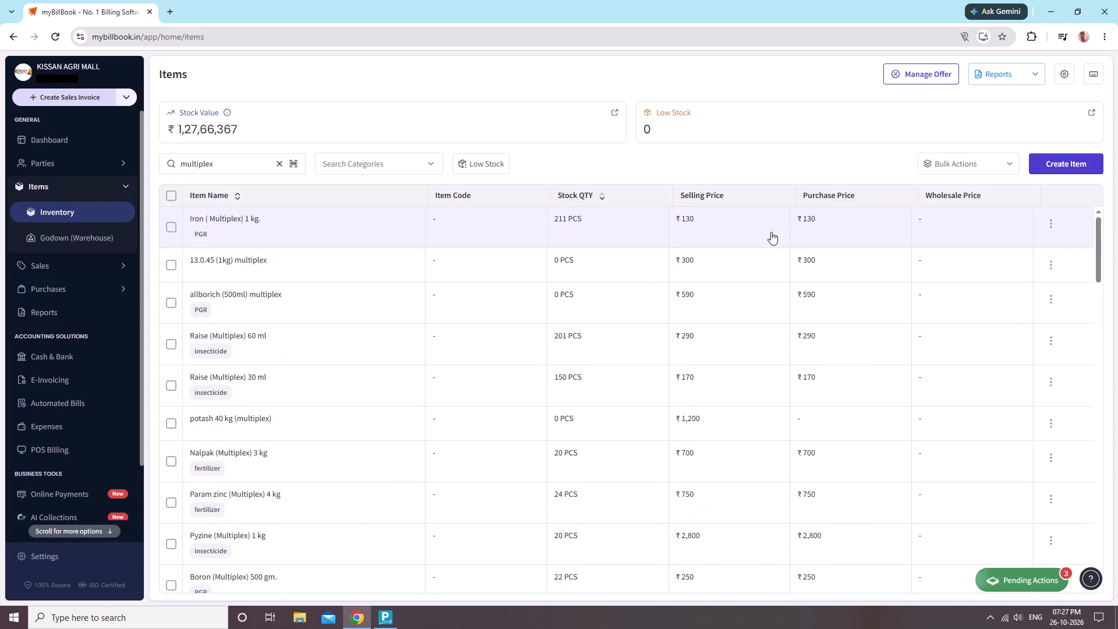
pyautogui.scroll(8, 771, 232)
# Copy all Multiplex rows with stock and prices, from Iron (Multiplex) 1 kg through N.P.K.S - 32:00:10:03 DIRECT-N (Multiplex) 2 kg.
pyautogui.moveTo(179, 217); pyautogui.dragTo(280, 229)
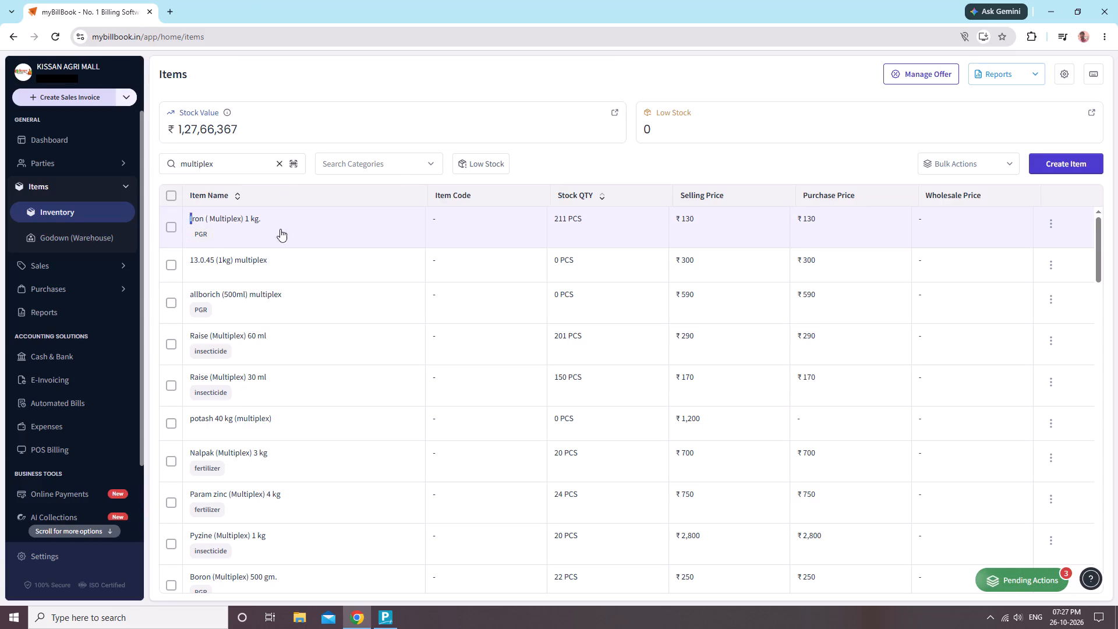
pyautogui.moveTo(280, 229); pyautogui.dragTo(379, 451)
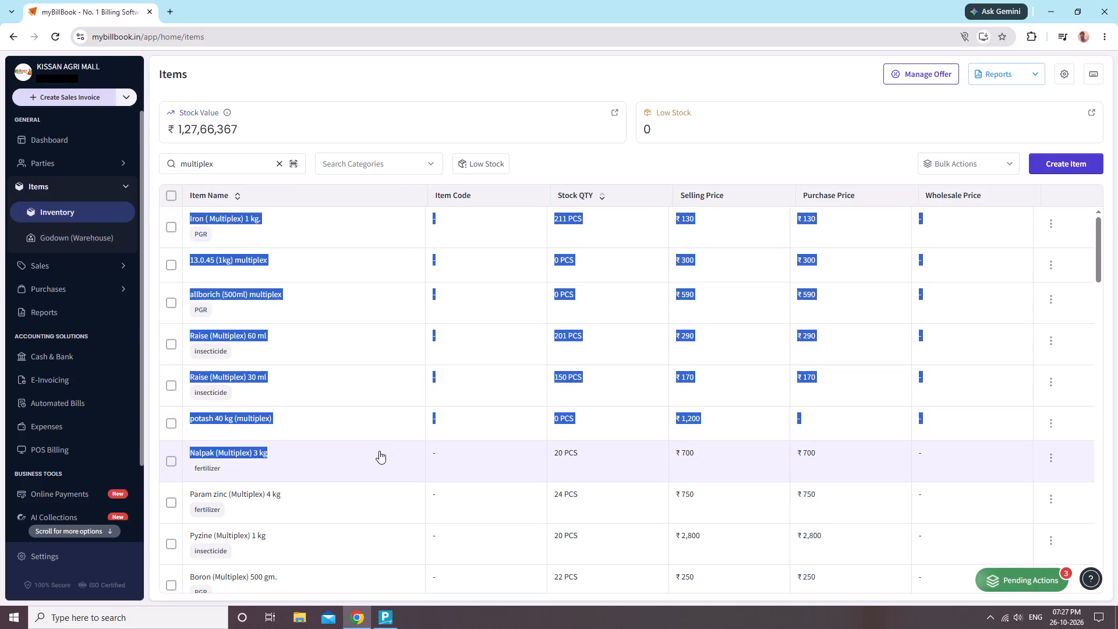
pyautogui.moveTo(379, 451); pyautogui.dragTo(424, 585)
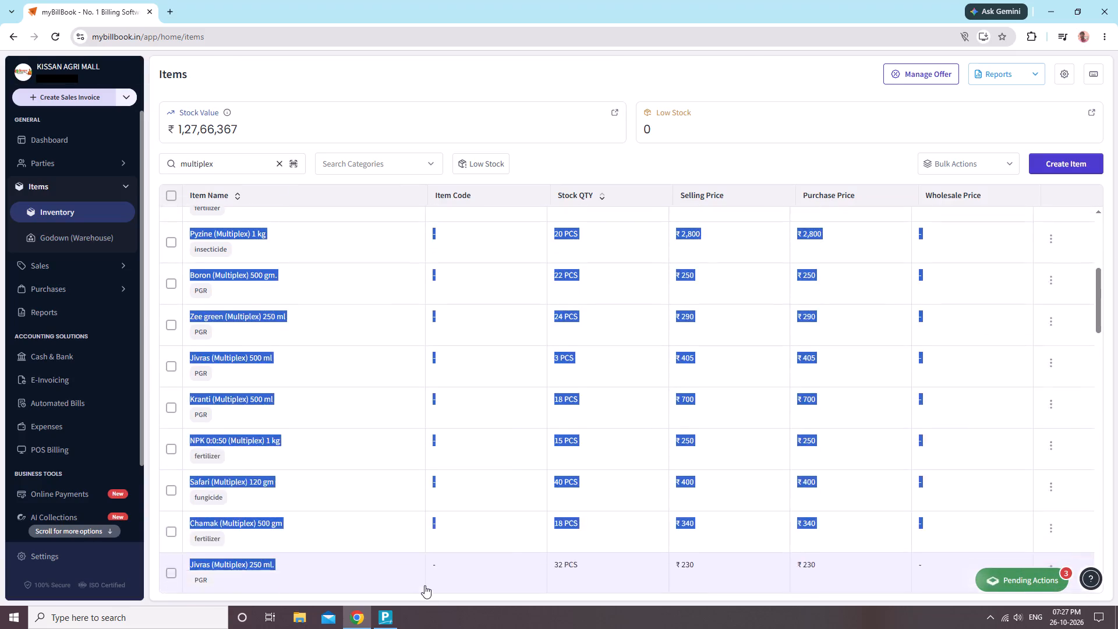
pyautogui.moveTo(424, 585); pyautogui.dragTo(429, 583)
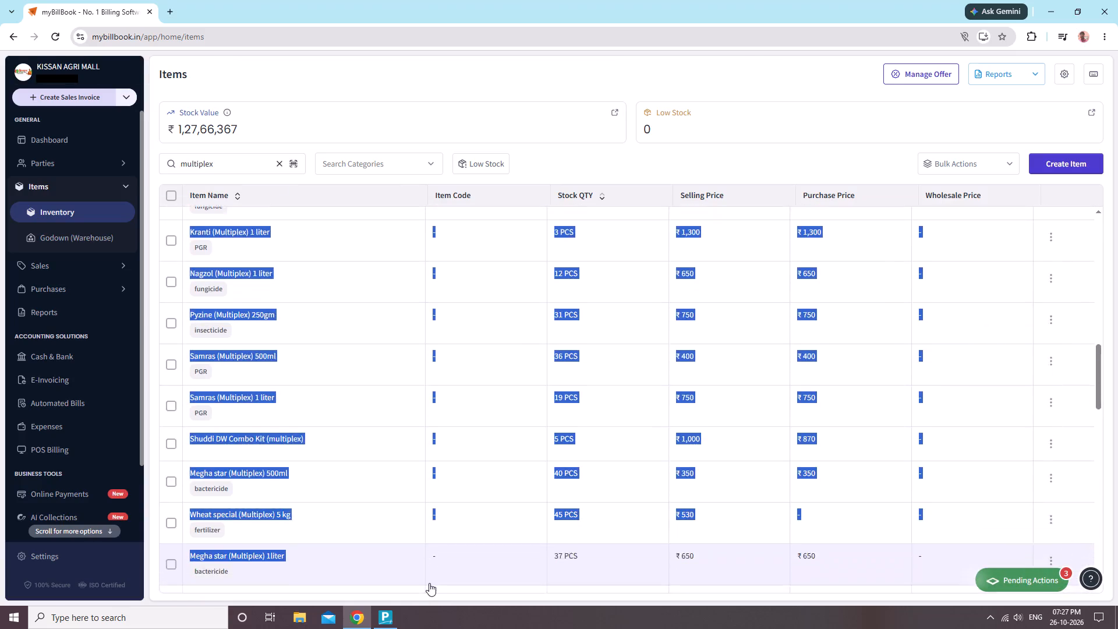
pyautogui.moveTo(429, 583); pyautogui.dragTo(430, 583)
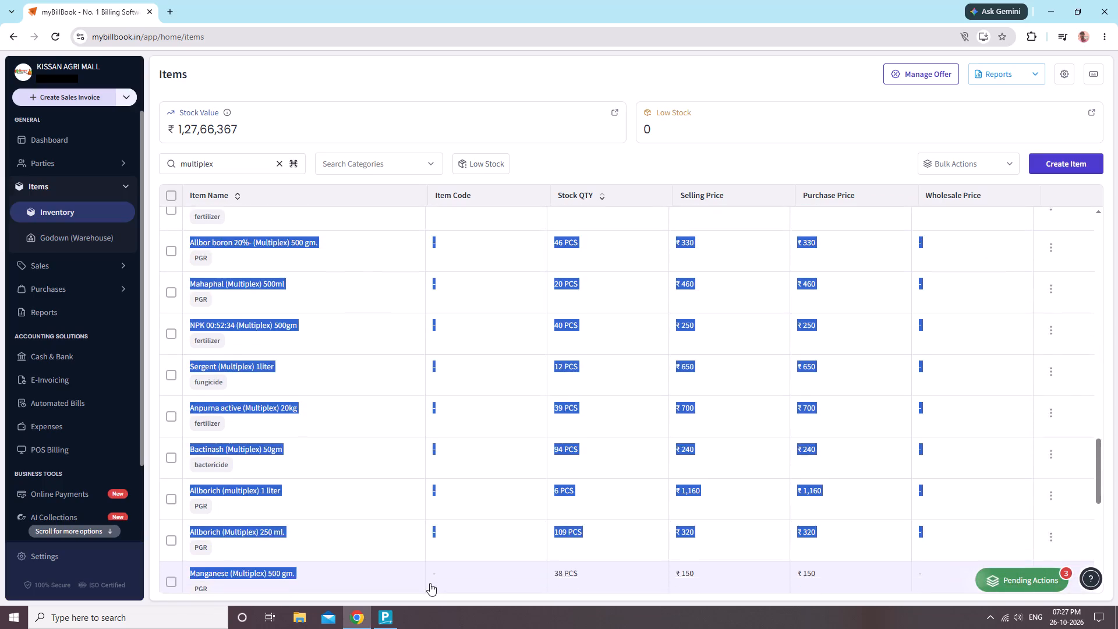
pyautogui.moveTo(430, 583); pyautogui.dragTo(432, 582)
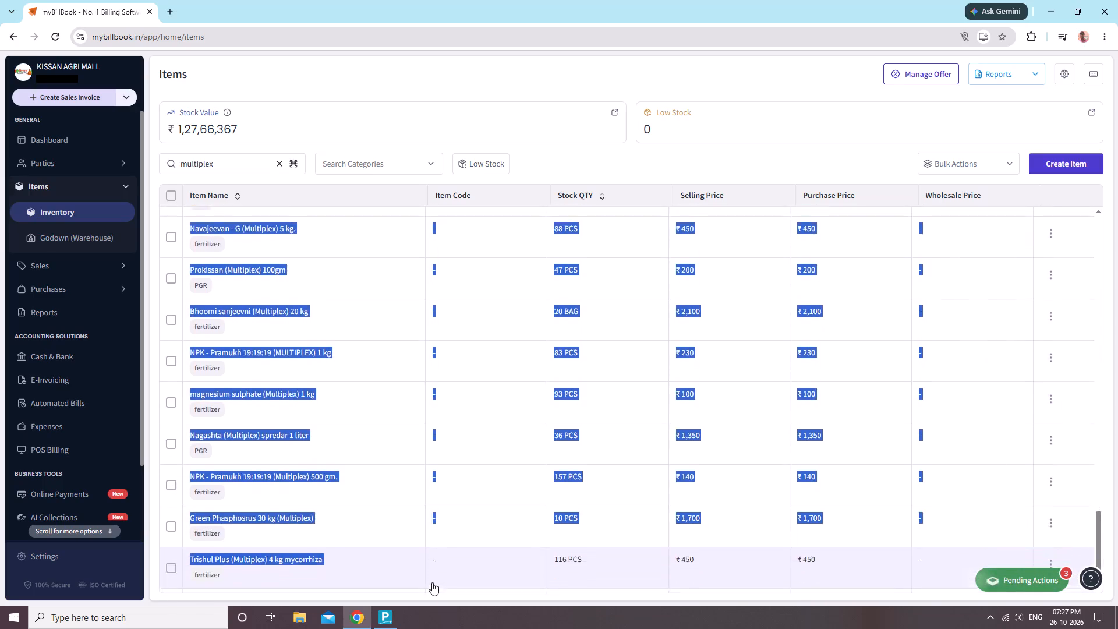
pyautogui.moveTo(432, 582); pyautogui.dragTo(788, 577)
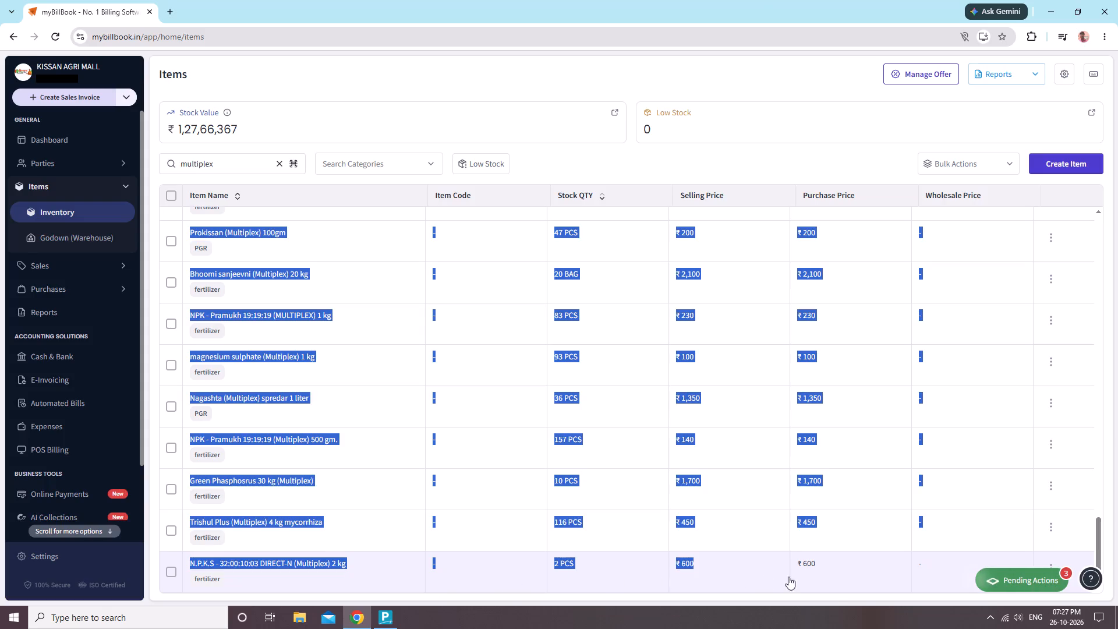
pyautogui.moveTo(788, 577); pyautogui.dragTo(904, 578)
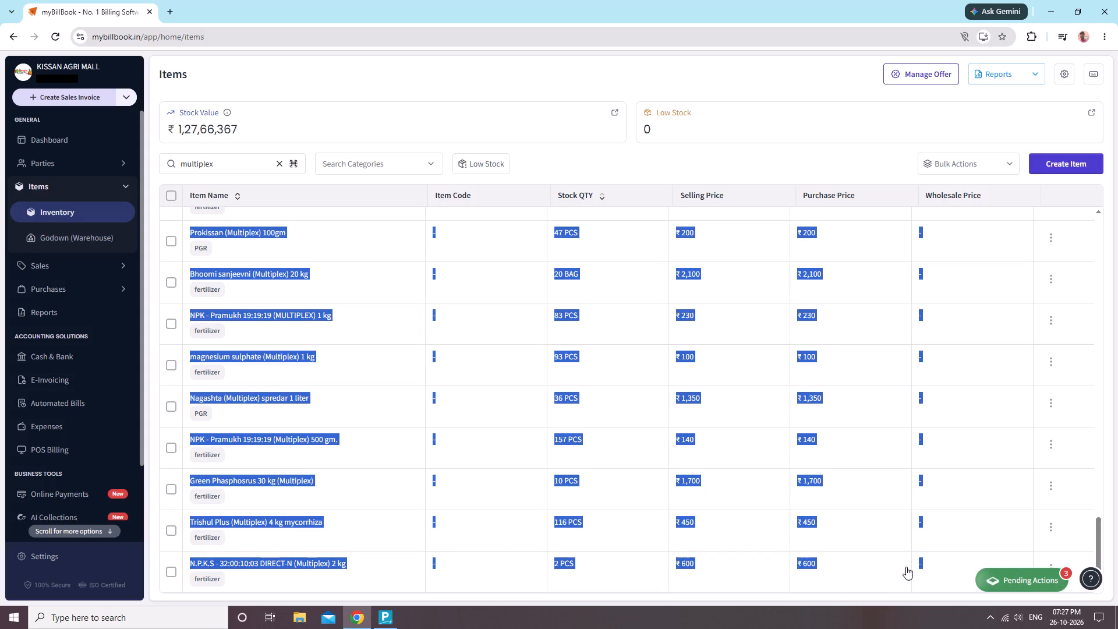
pyautogui.hotkey('ctrl', 'c')
# Minimize the open windows, launch Excel from the desktop and create a blank workbook.
pyautogui.click(1050, 5)
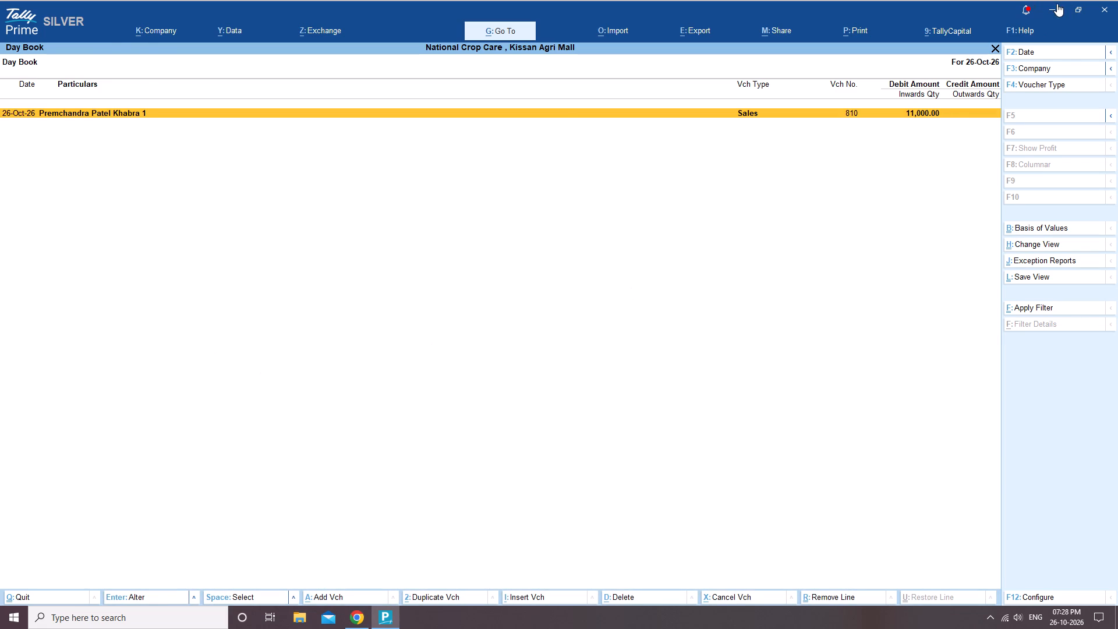
pyautogui.click(1057, 3)
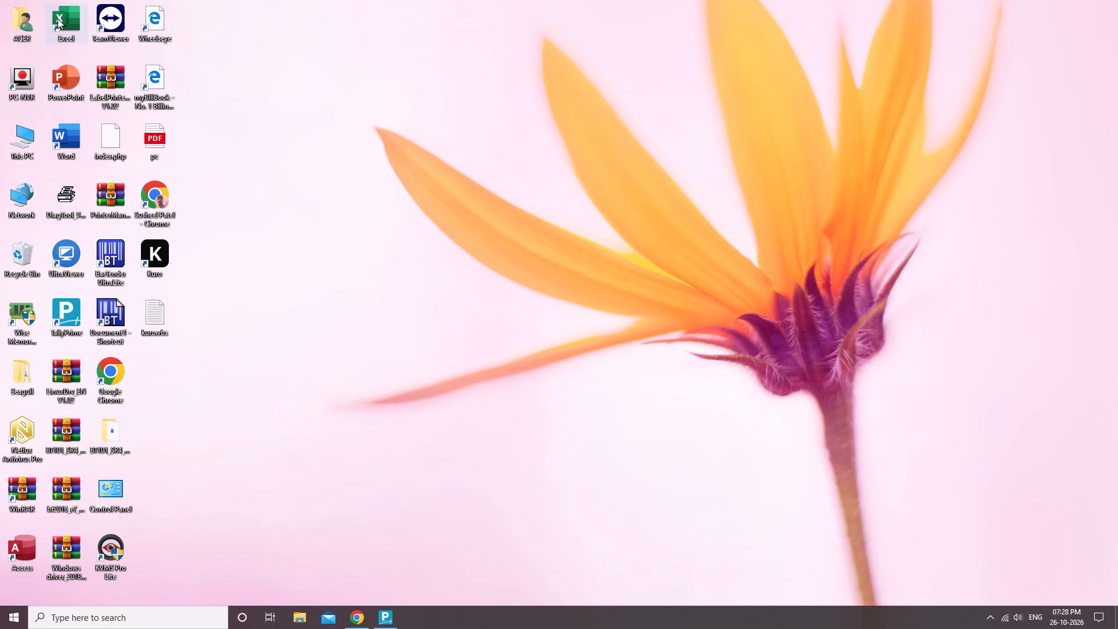
pyautogui.click(58, 19)
pyautogui.doubleClick(63, 22)
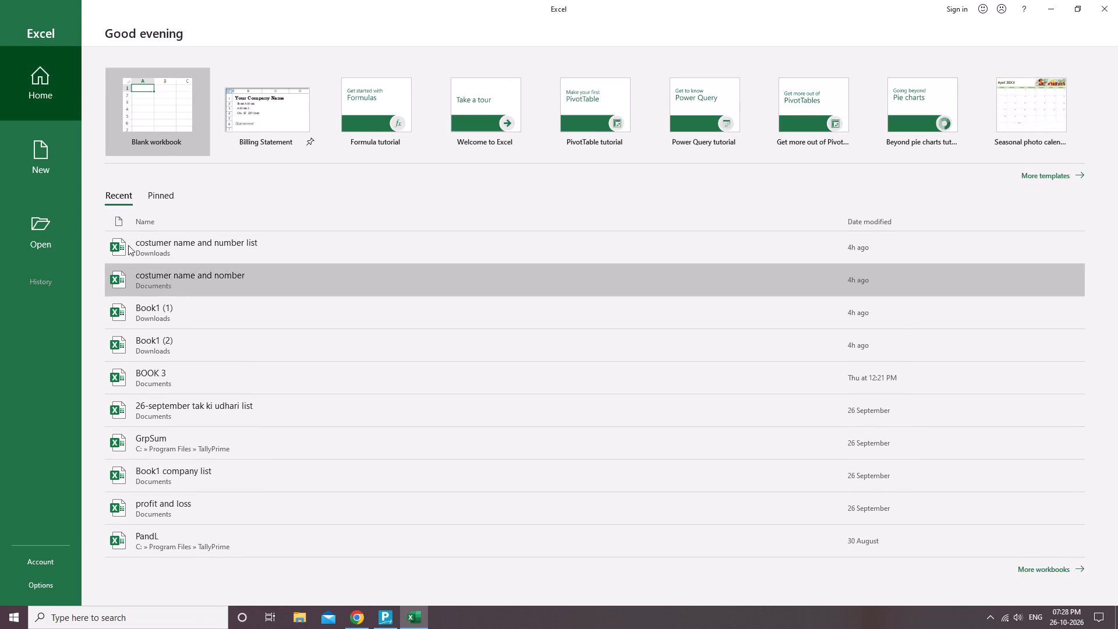
pyautogui.click(194, 110)
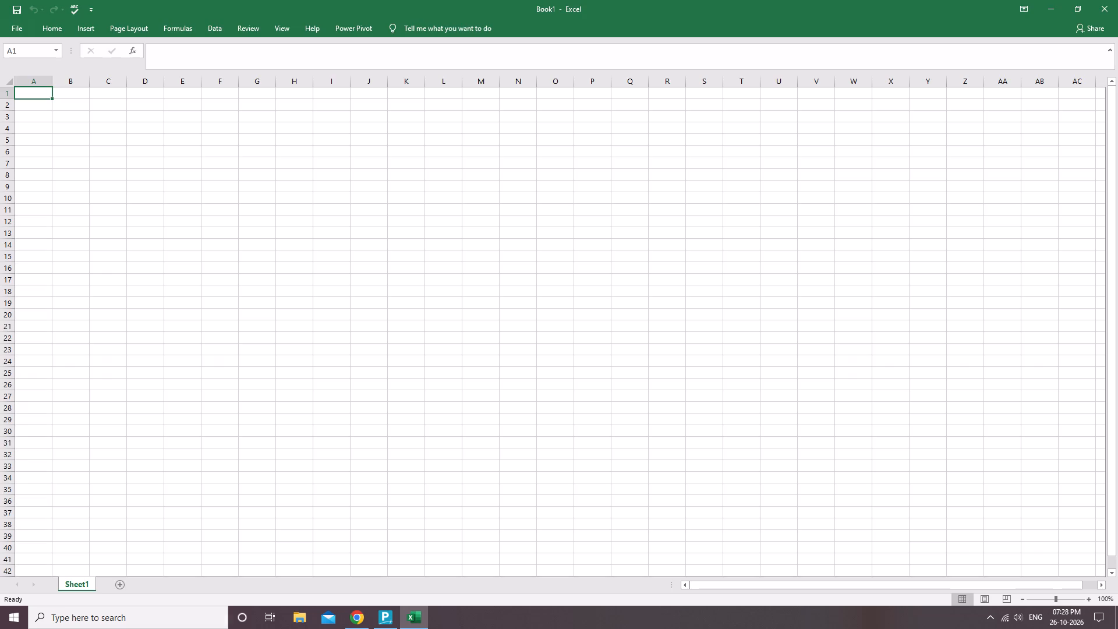
# Paste the copied Multiplex item list into the blank sheet starting at cell A3.
pyautogui.click(29, 115)
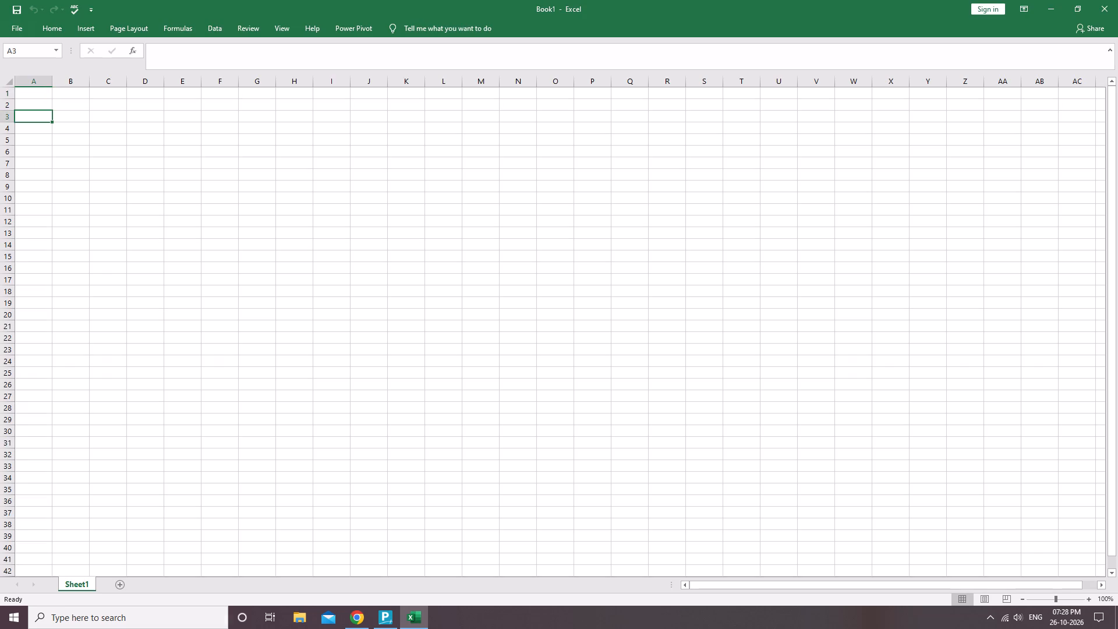
pyautogui.hotkey('ctrl', 'v')
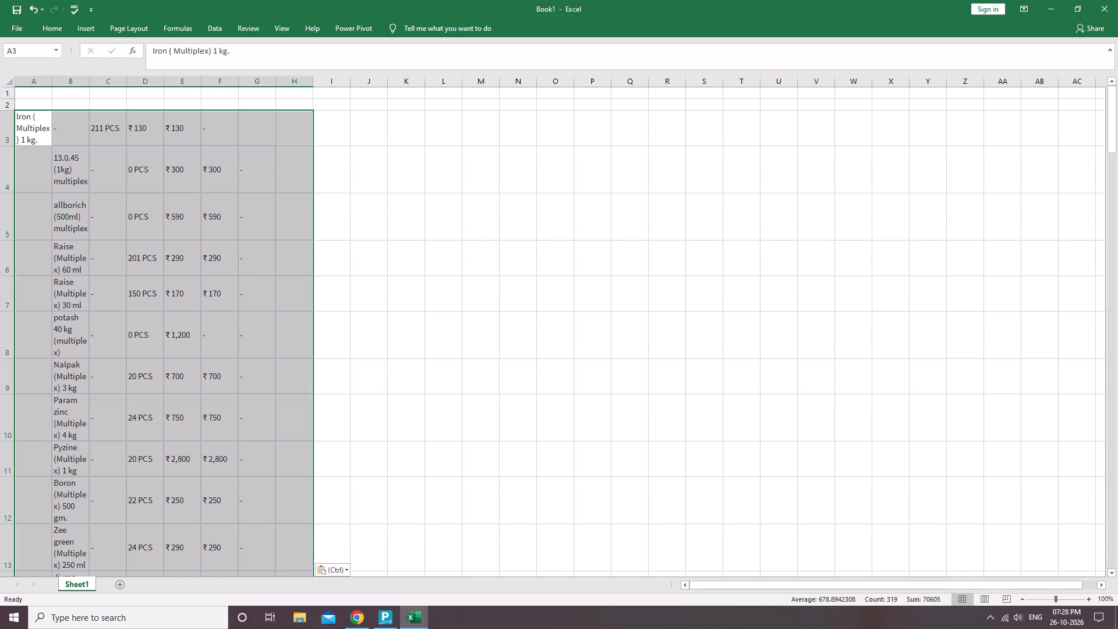
# Copy the Iron (Multiplex) 1 kg. name from A3 into B3 and clear A3, aligning it with the other item names.
pyautogui.click(345, 168)
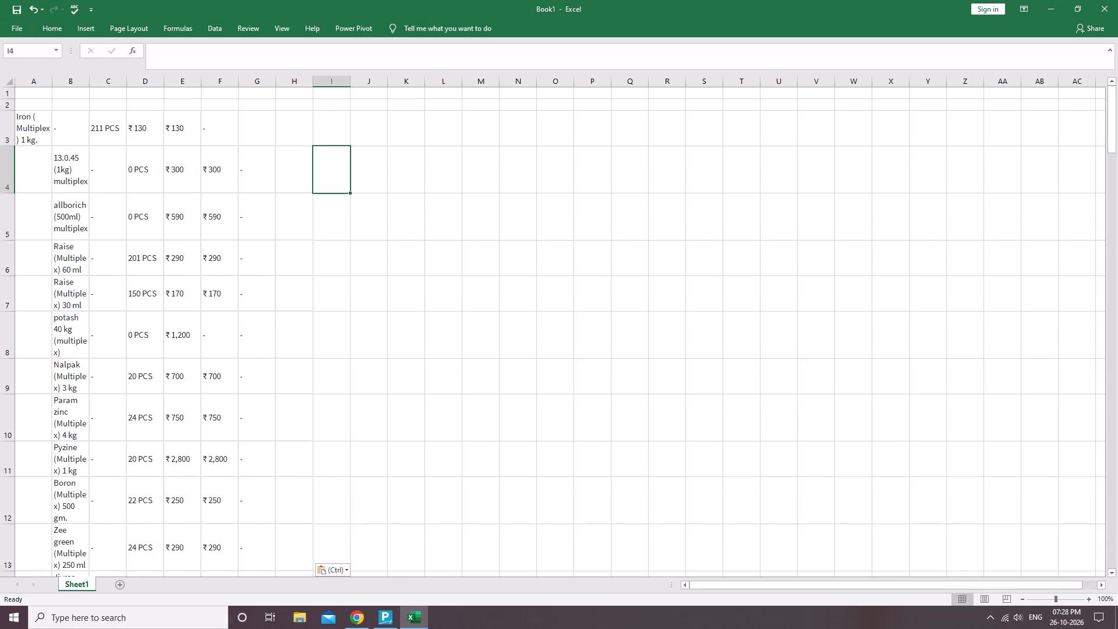
pyautogui.click(31, 119)
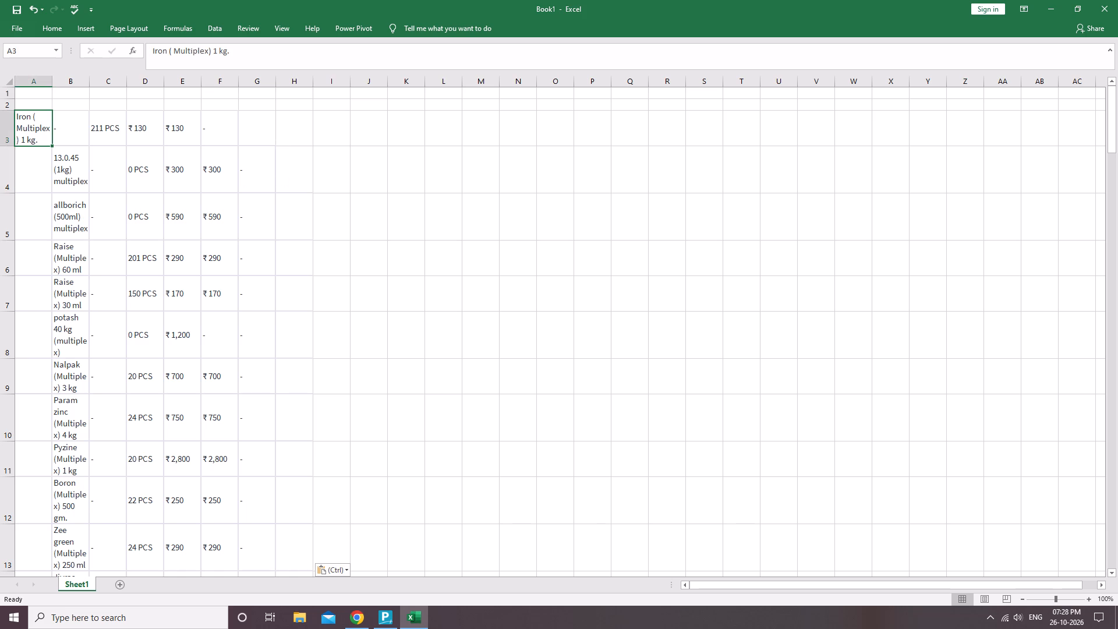
pyautogui.hotkey('ctrl', 'c')
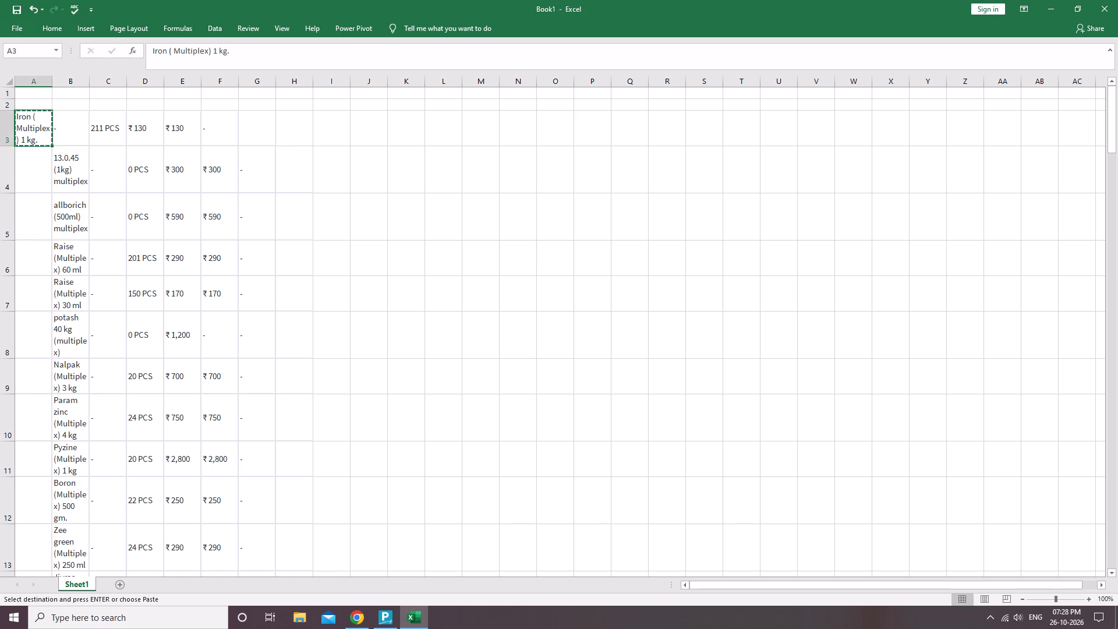
pyautogui.hotkey('ctrl', 'c')
pyautogui.click(67, 127)
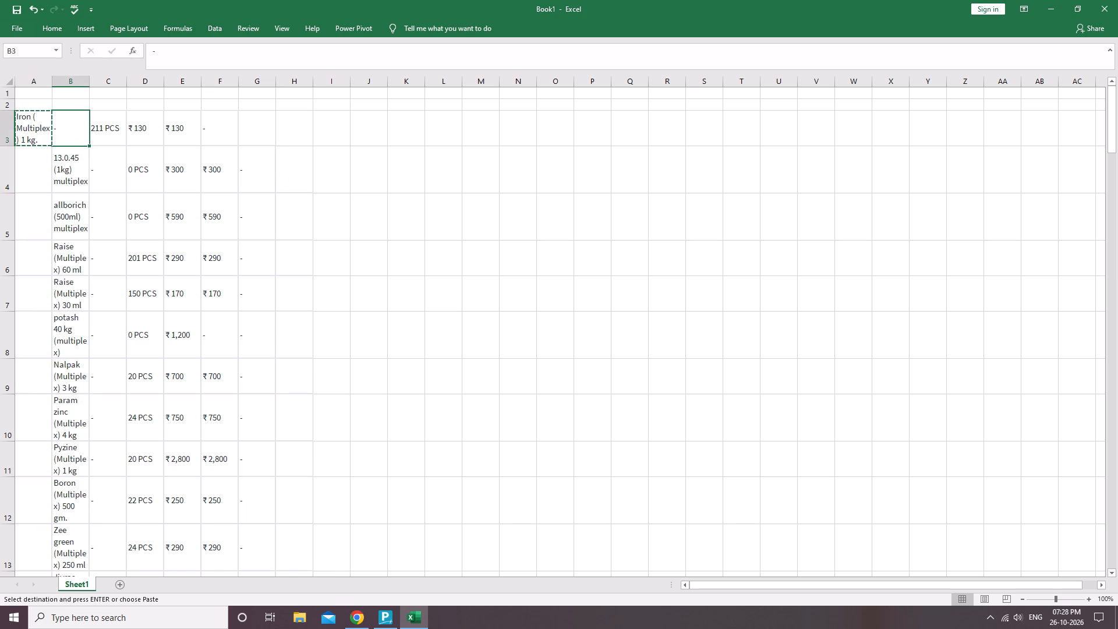
pyautogui.hotkey('ctrl', 'v')
pyautogui.click(37, 131)
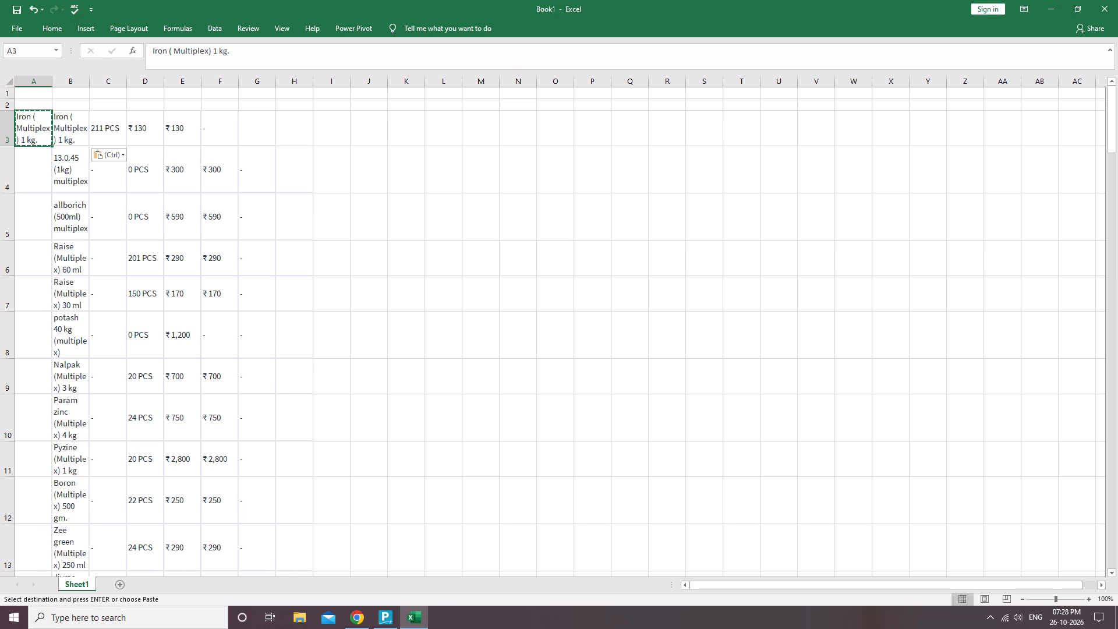
pyautogui.press('Delete')
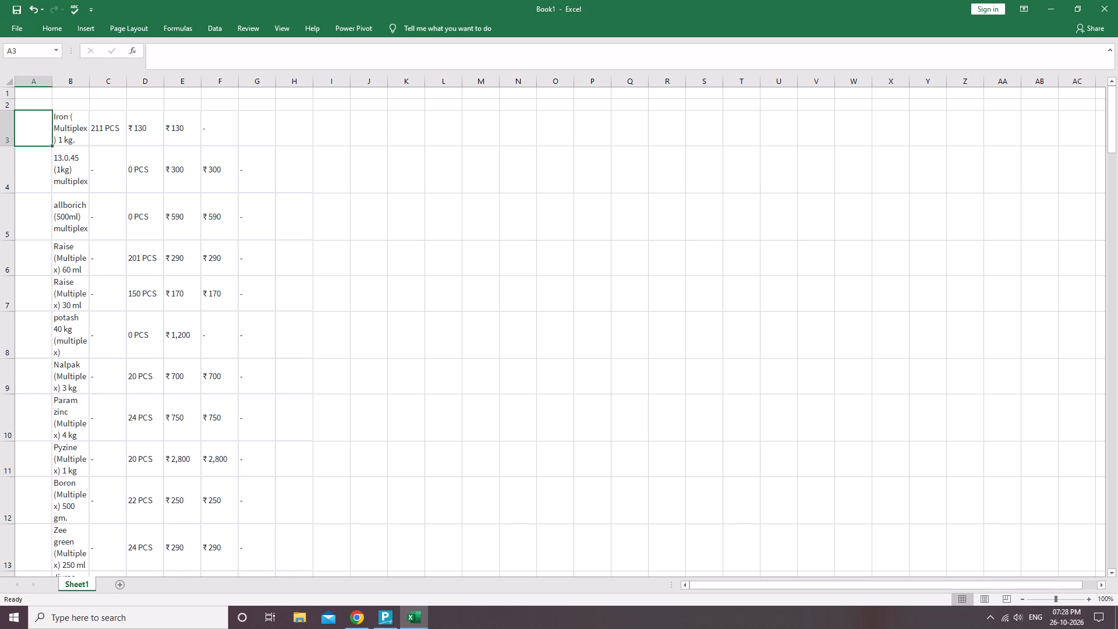
# Widen column B until the short item names fit on one line, and reduce the height of row 3.
pyautogui.moveTo(91, 83); pyautogui.dragTo(104, 83)
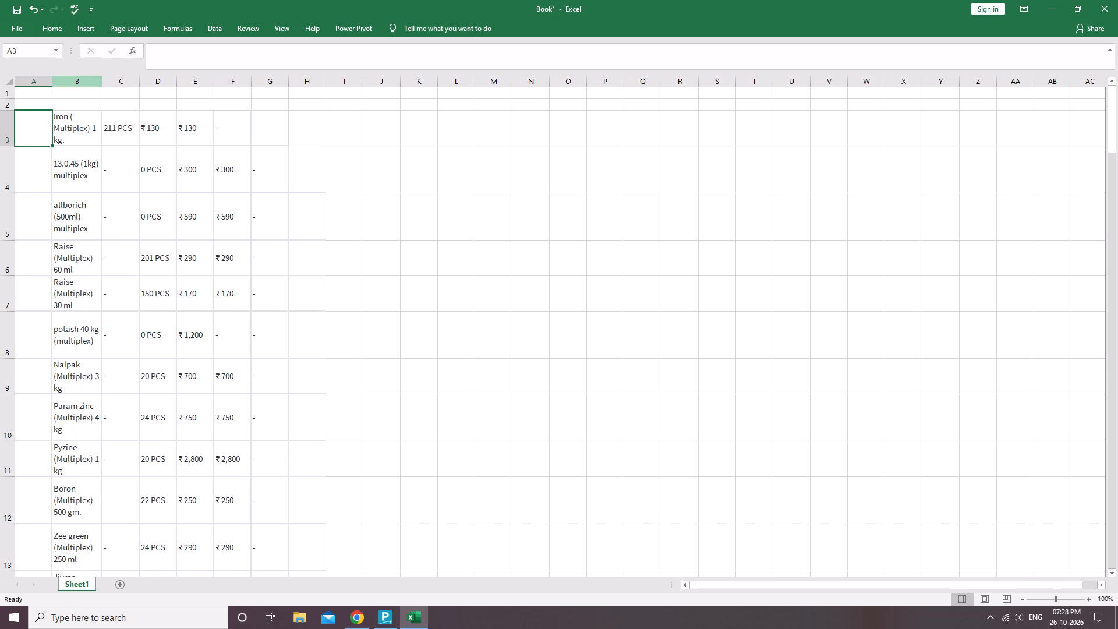
pyautogui.moveTo(8, 145); pyautogui.dragTo(11, 131)
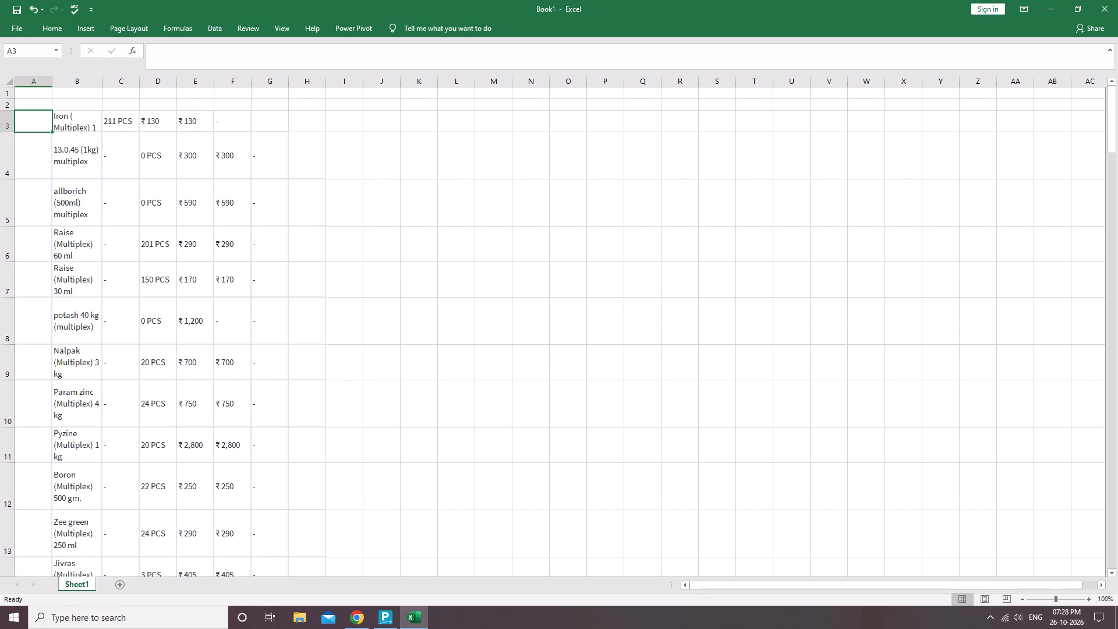
pyautogui.moveTo(100, 84); pyautogui.dragTo(118, 84)
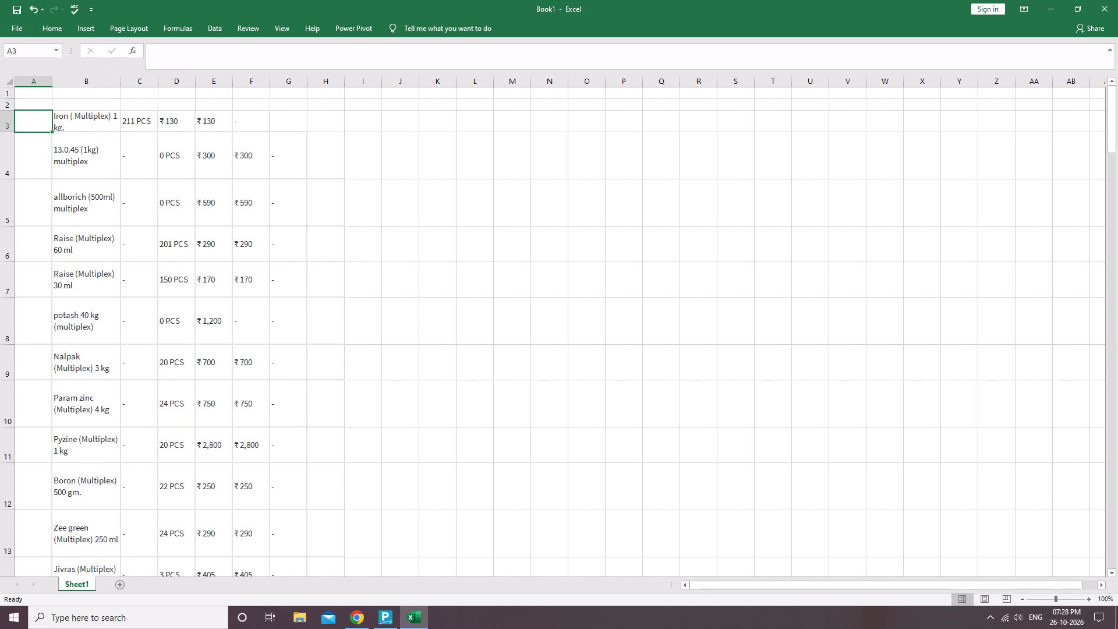
pyautogui.moveTo(119, 82); pyautogui.dragTo(165, 84)
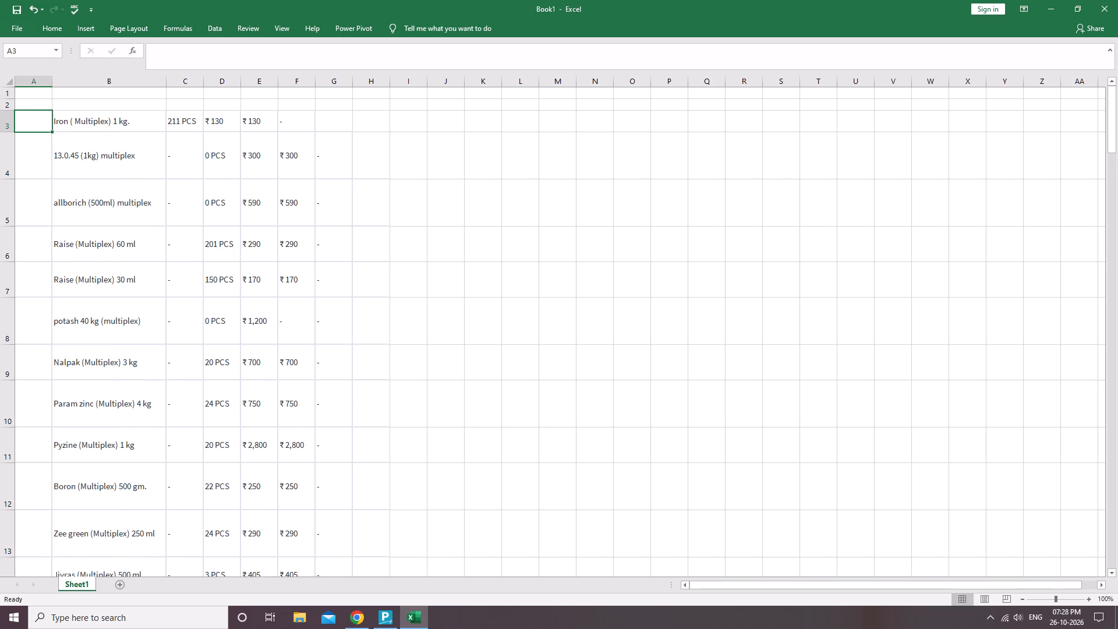
pyautogui.scroll(-11, 75, 359)
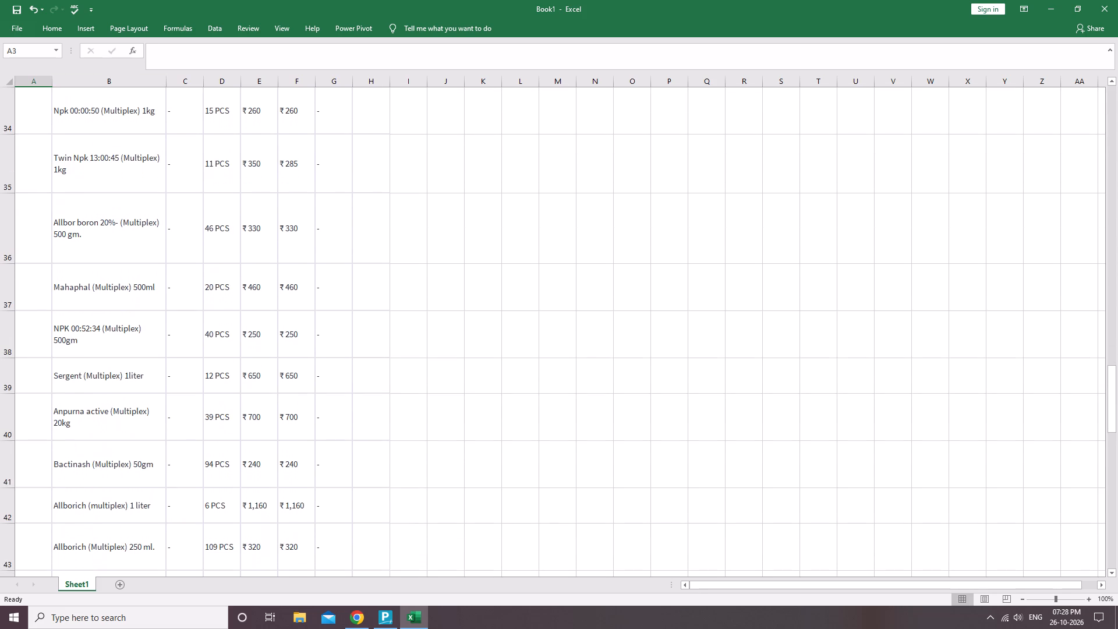
pyautogui.scroll(18, 69, 361)
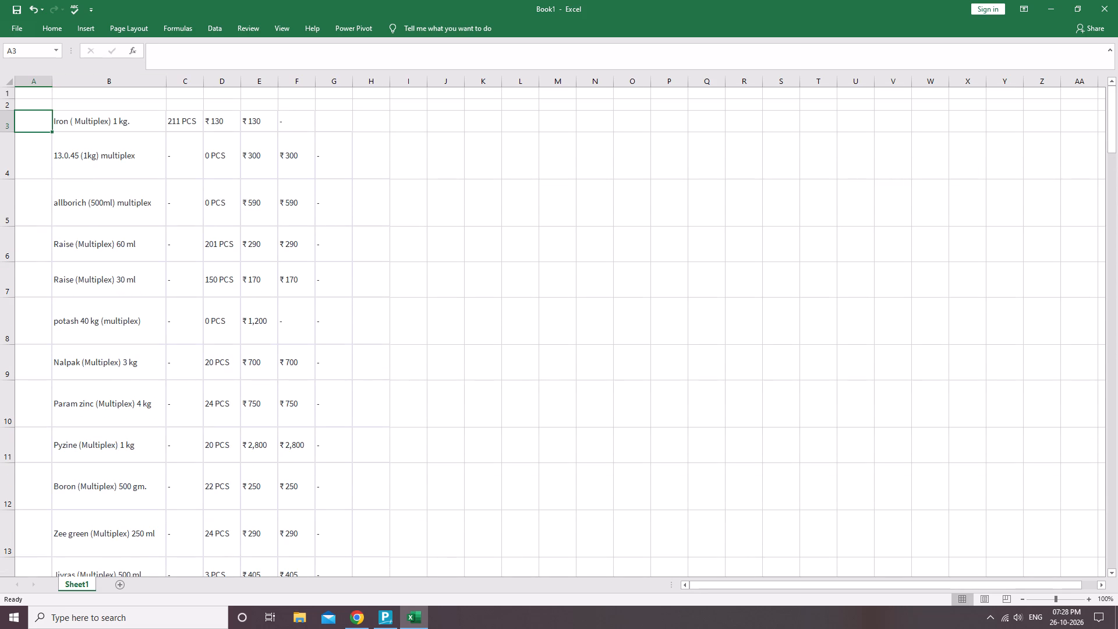
pyautogui.moveTo(167, 82); pyautogui.dragTo(183, 80)
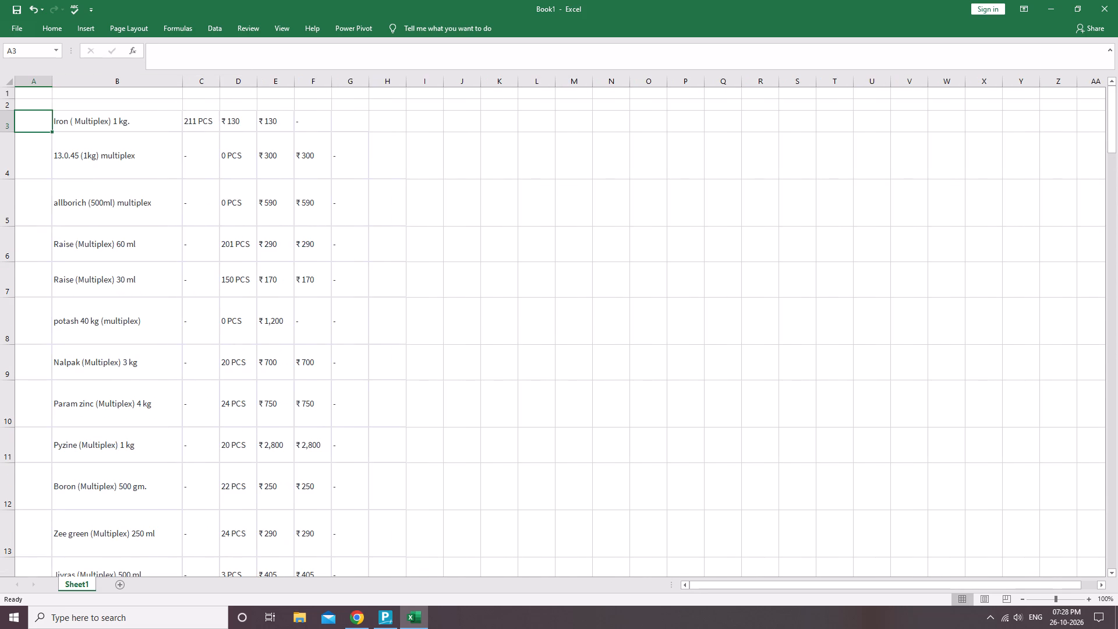
# Shrink rows 3 to 8, from Iron (Multiplex) 1 kg. to potash 40 kg, to compact single-line height.
pyautogui.moveTo(6, 132); pyautogui.dragTo(6, 123)
pyautogui.moveTo(9, 172); pyautogui.dragTo(9, 143)
pyautogui.moveTo(9, 192); pyautogui.dragTo(7, 158)
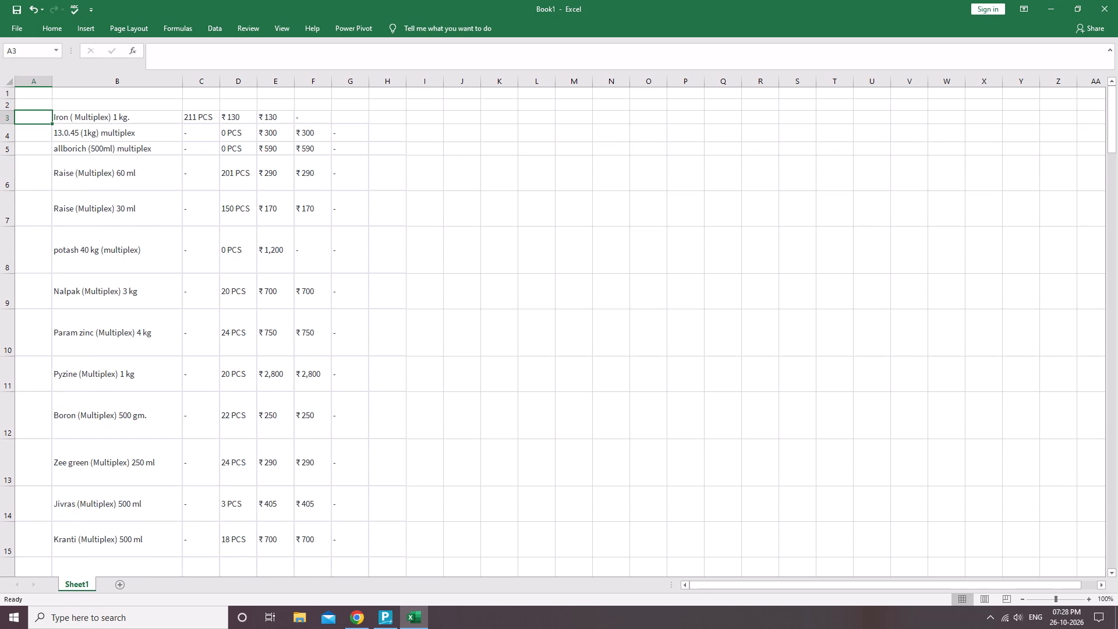
pyautogui.moveTo(6, 193); pyautogui.dragTo(3, 174)
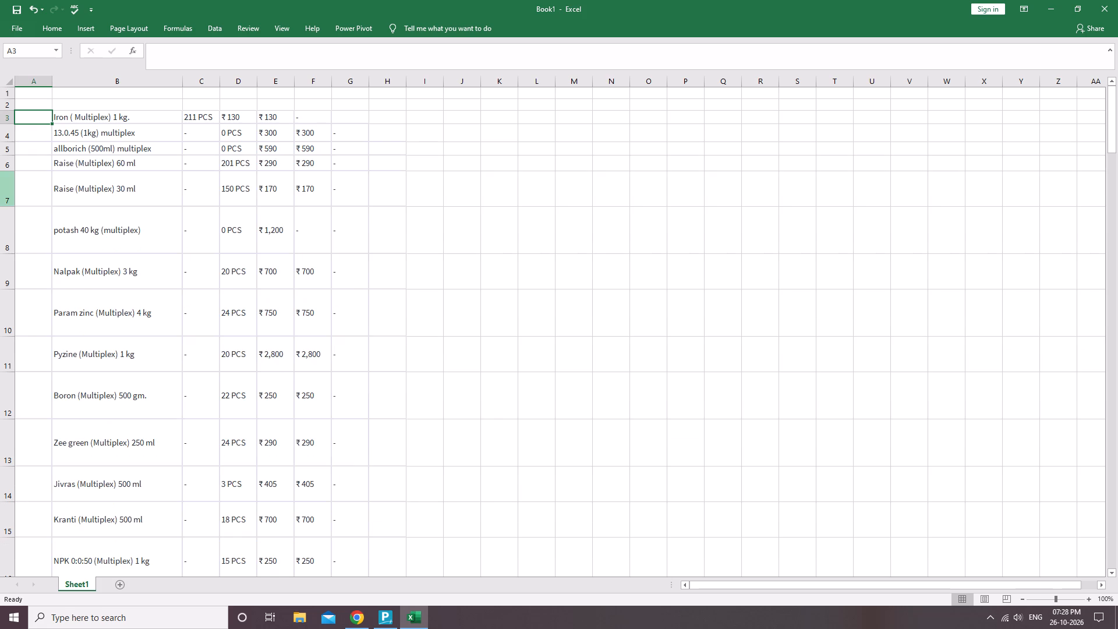
pyautogui.moveTo(10, 209); pyautogui.dragTo(10, 191)
pyautogui.moveTo(10, 189); pyautogui.dragTo(10, 184)
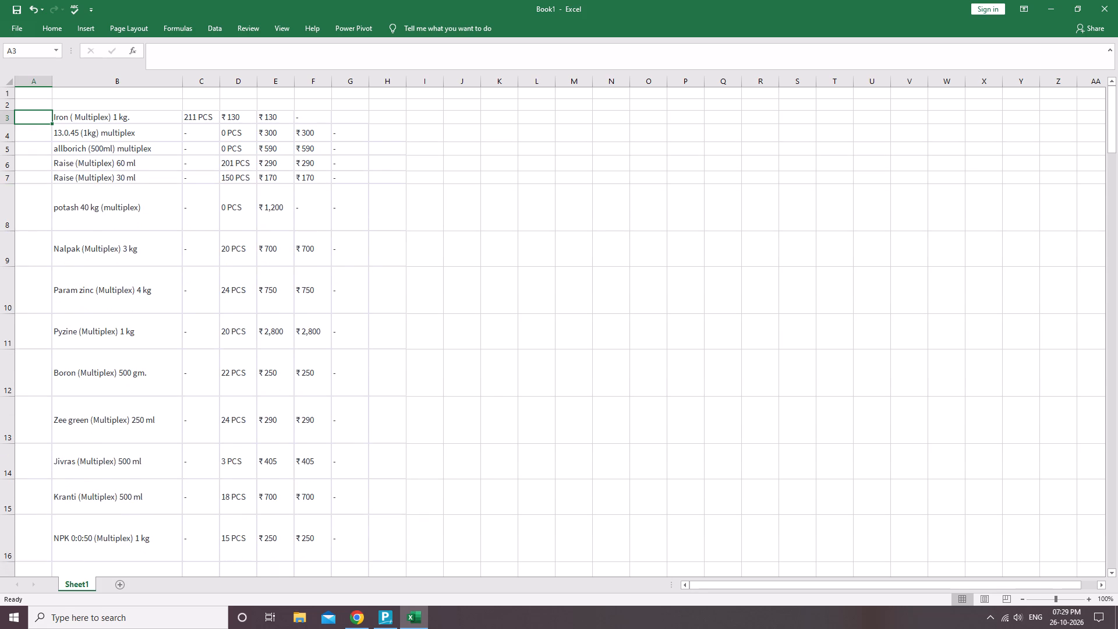
pyautogui.moveTo(7, 229); pyautogui.dragTo(6, 197)
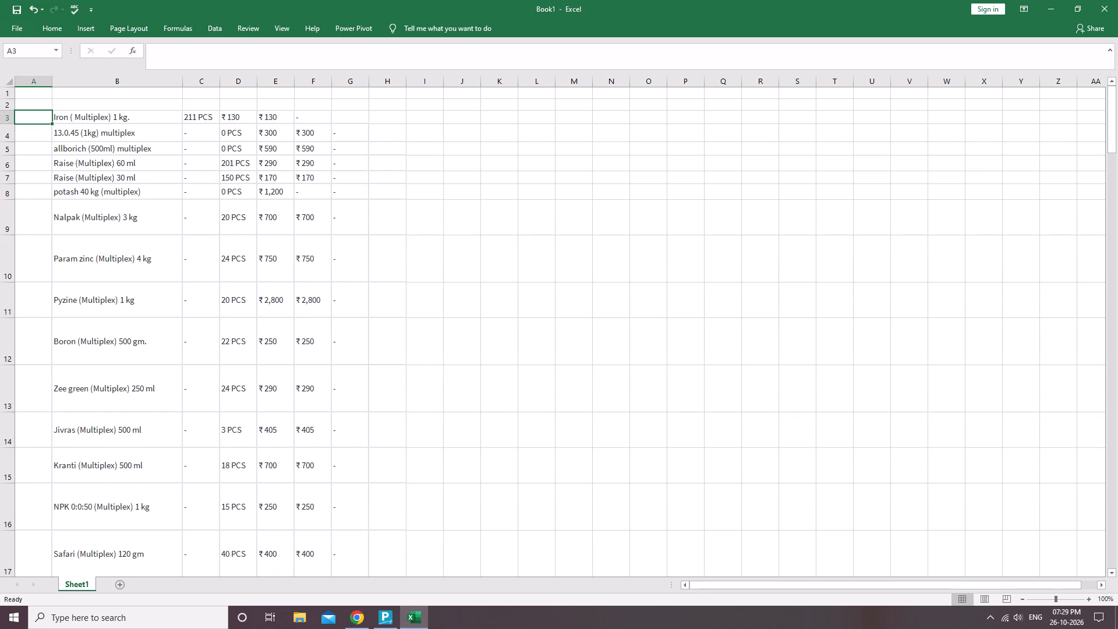
# Shrink rows 9 to 12, from Nalpak (Multiplex) 3 kg to Boron (Multiplex) 500 gm., to single-line height.
pyautogui.click(2, 229)
pyautogui.moveTo(6, 234); pyautogui.dragTo(9, 212)
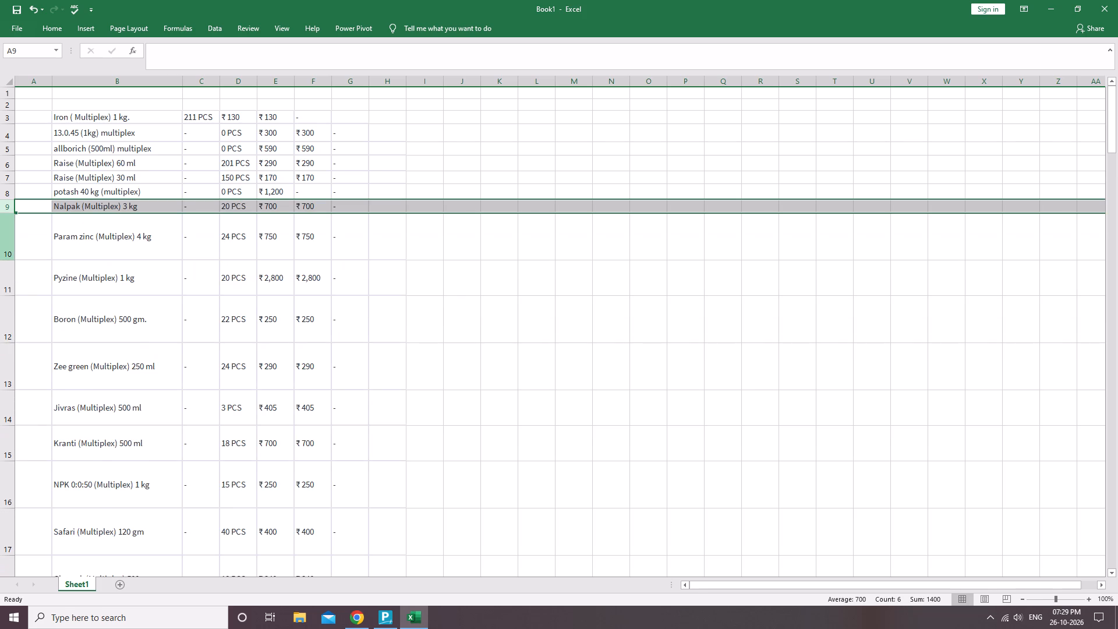
pyautogui.click(14, 257)
pyautogui.moveTo(13, 259); pyautogui.dragTo(13, 236)
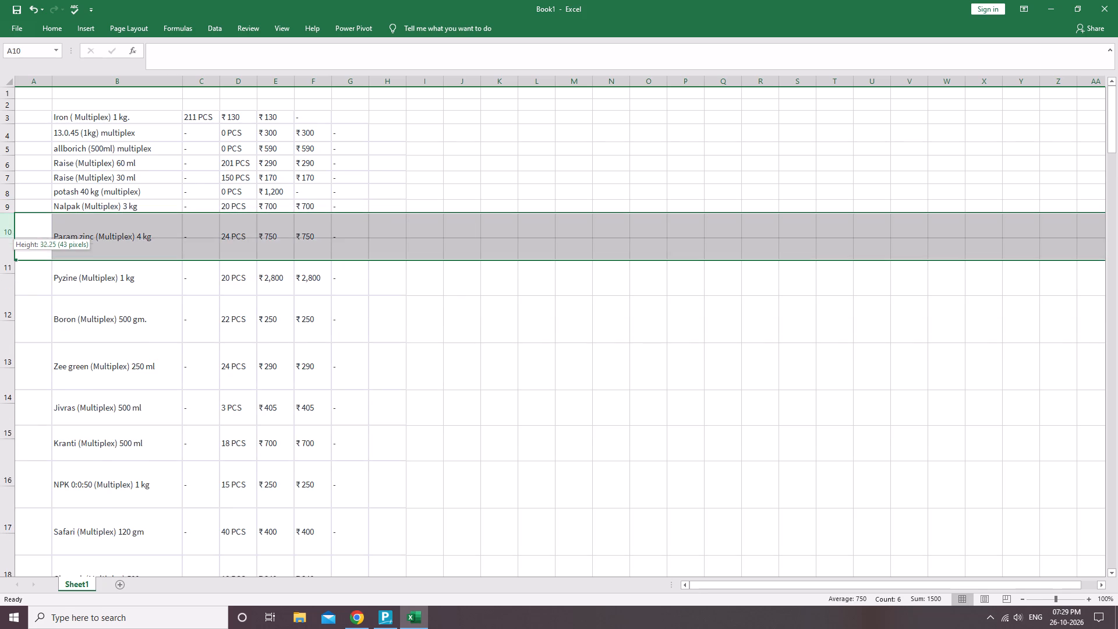
pyautogui.moveTo(13, 236); pyautogui.dragTo(12, 225)
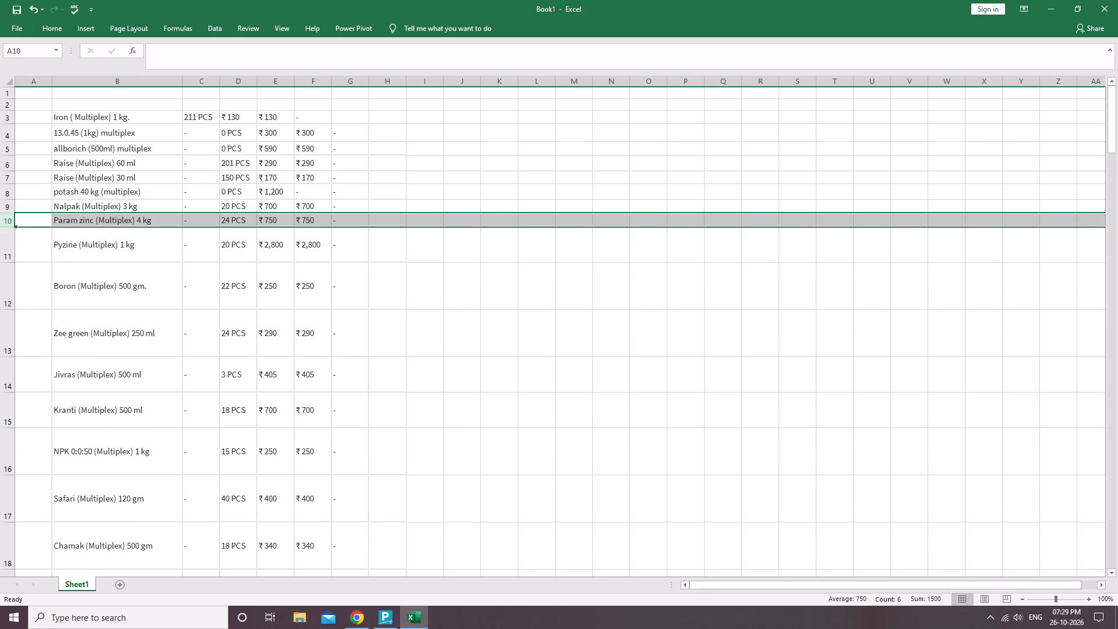
pyautogui.moveTo(9, 264); pyautogui.dragTo(8, 234)
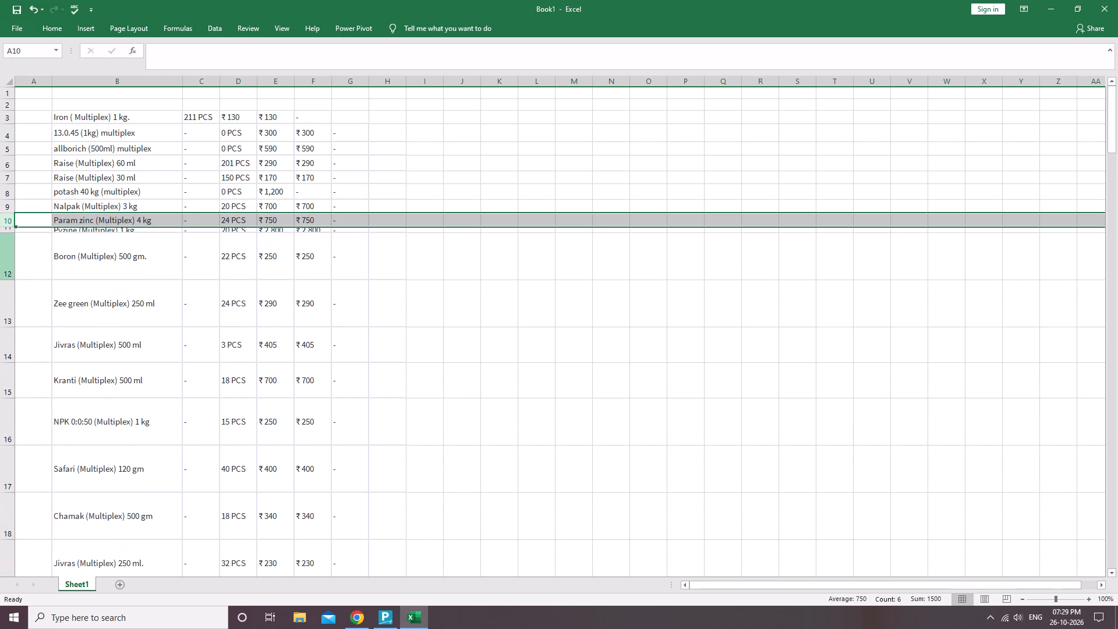
pyautogui.moveTo(10, 232); pyautogui.dragTo(10, 241)
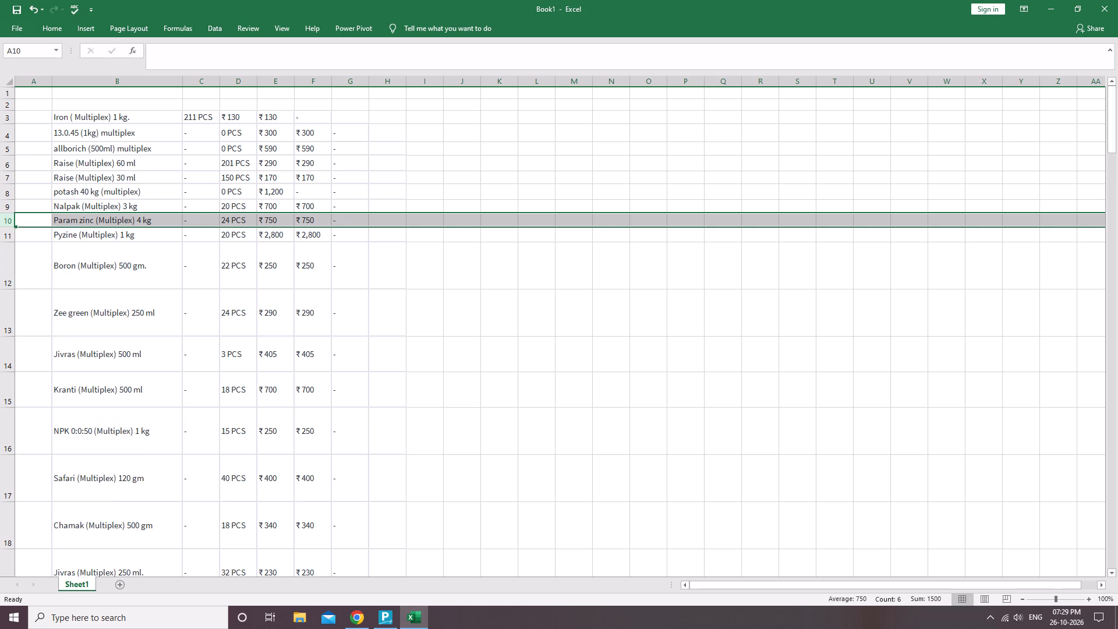
pyautogui.moveTo(10, 291); pyautogui.dragTo(8, 266)
pyautogui.click(2, 263)
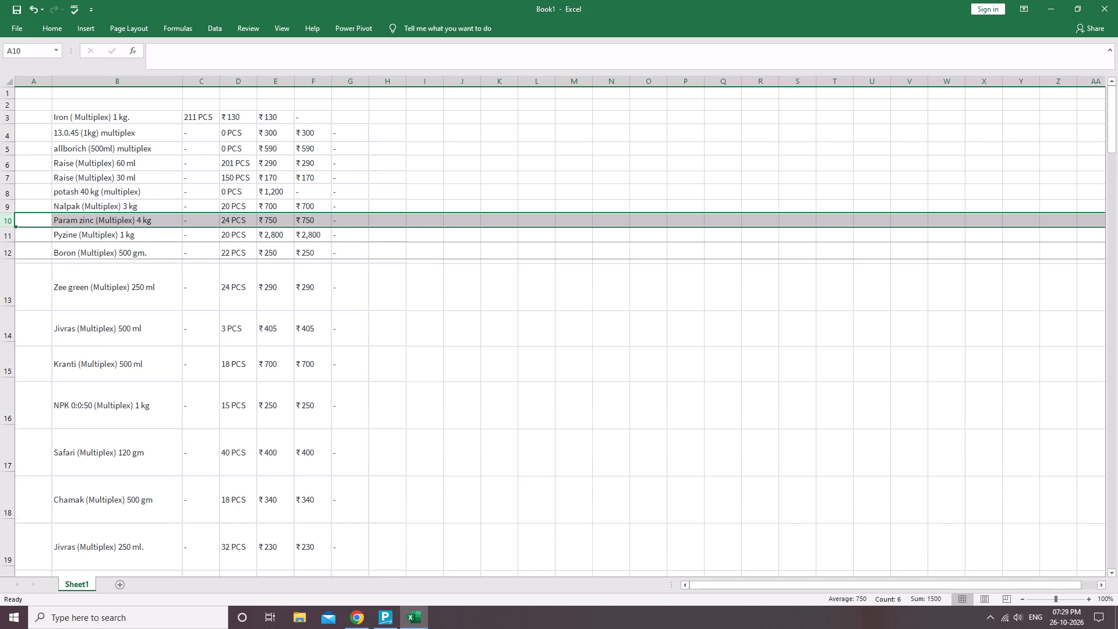
pyautogui.click(5, 302)
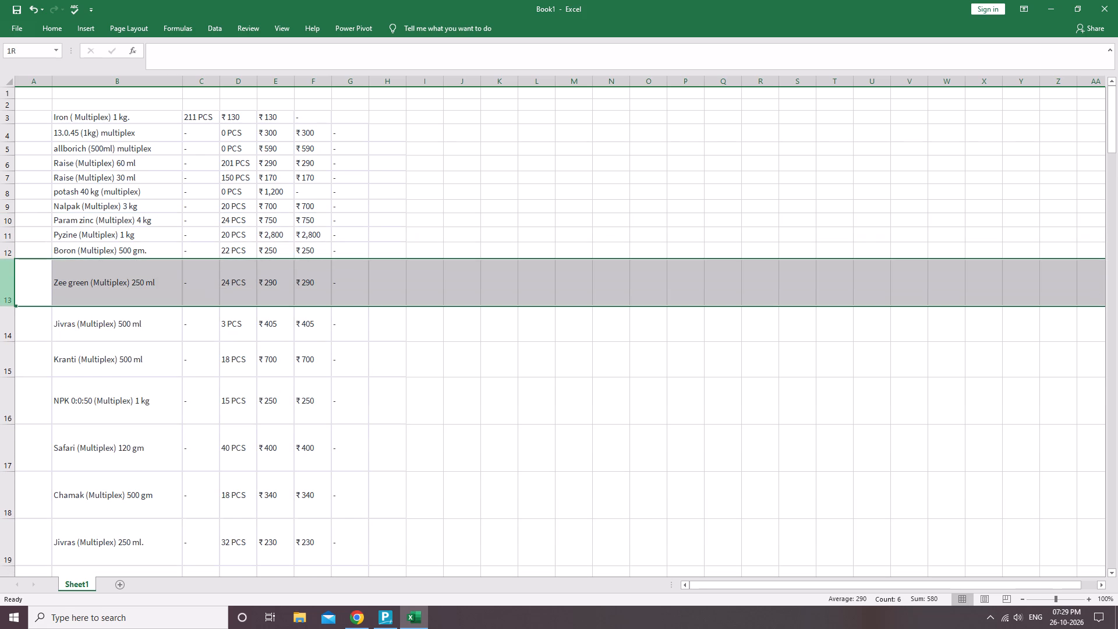
# Delete the stray text "Pending" from cell A57 below the item list.
pyautogui.scroll(-20, 58, 333)
pyautogui.scroll(-4, 58, 333)
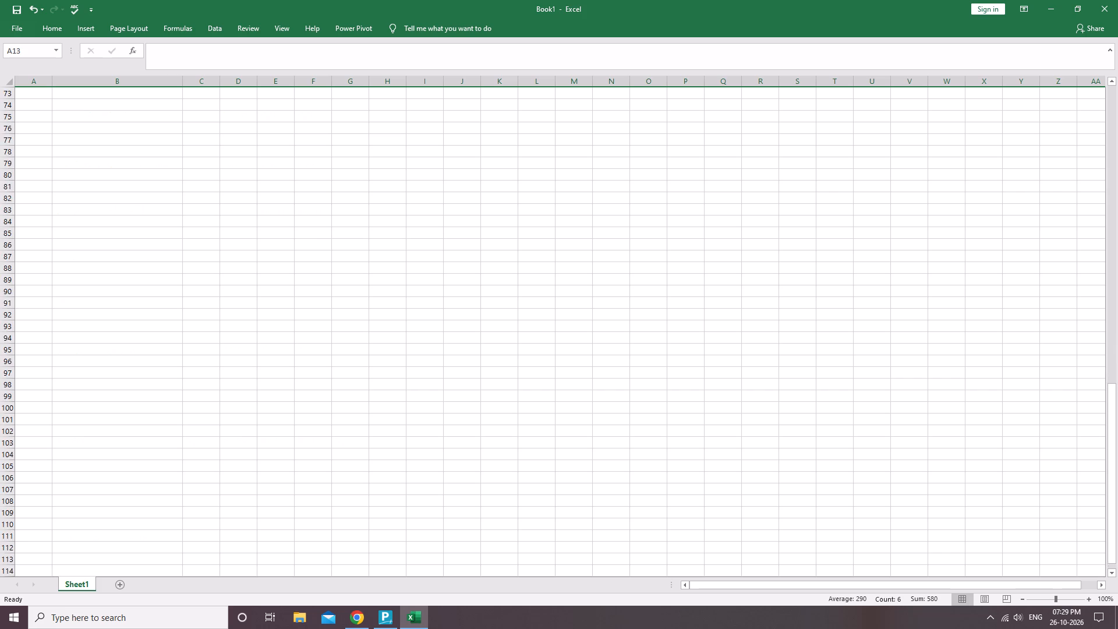
pyautogui.scroll(9, 59, 341)
pyautogui.scroll(-2, 59, 341)
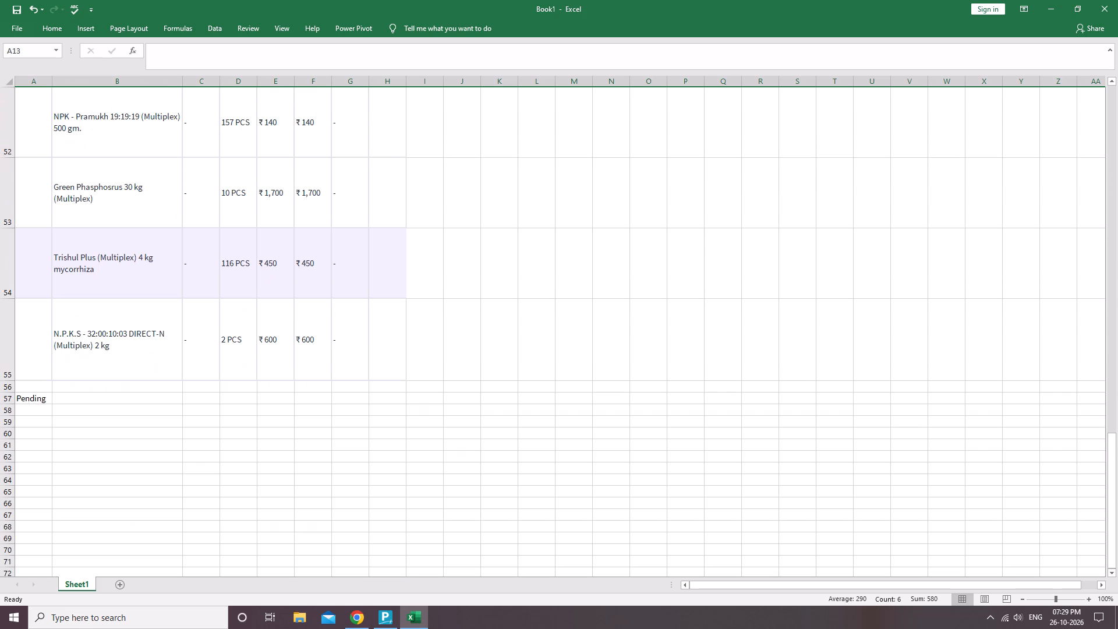
pyautogui.click(36, 401)
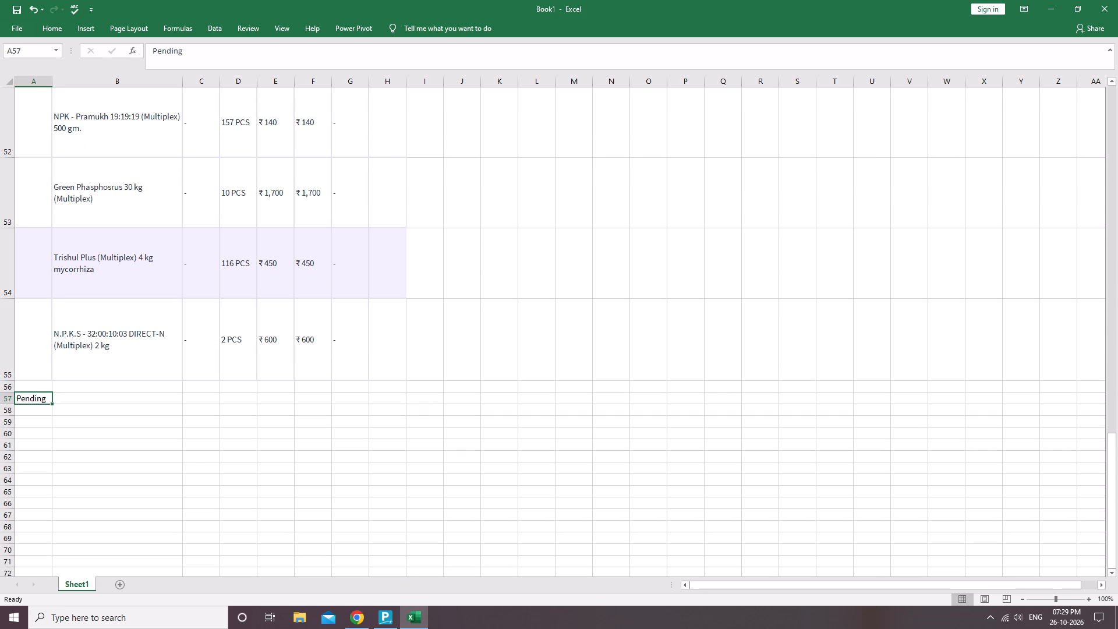
pyautogui.press('Delete')
pyautogui.scroll(-3, 65, 412)
pyautogui.scroll(4, 65, 412)
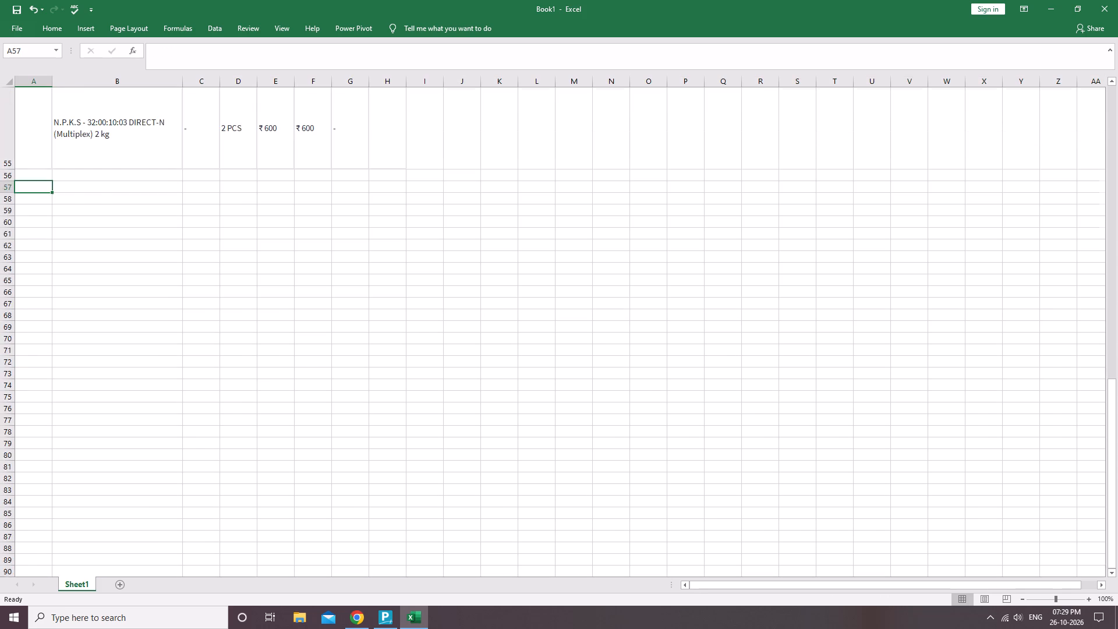
# Shrink rows 13 to 16, from Zee green (Multiplex) 250 ml to NPK 0:0:50 (Multiplex) 1 kg, to single-line height.
pyautogui.scroll(15, 65, 412)
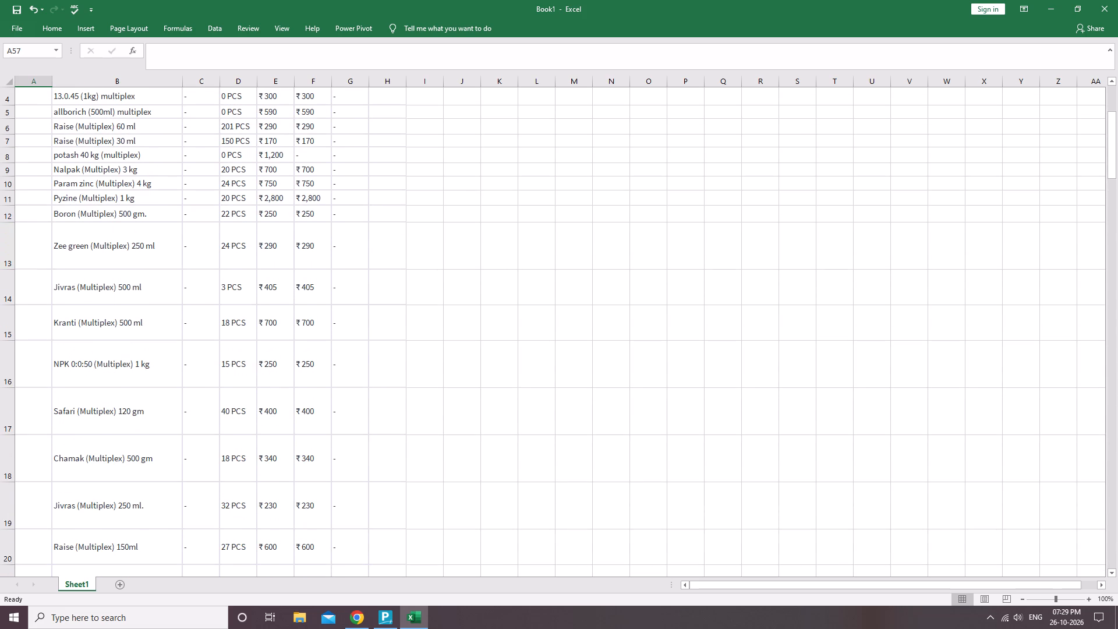
pyautogui.moveTo(9, 267); pyautogui.dragTo(9, 263)
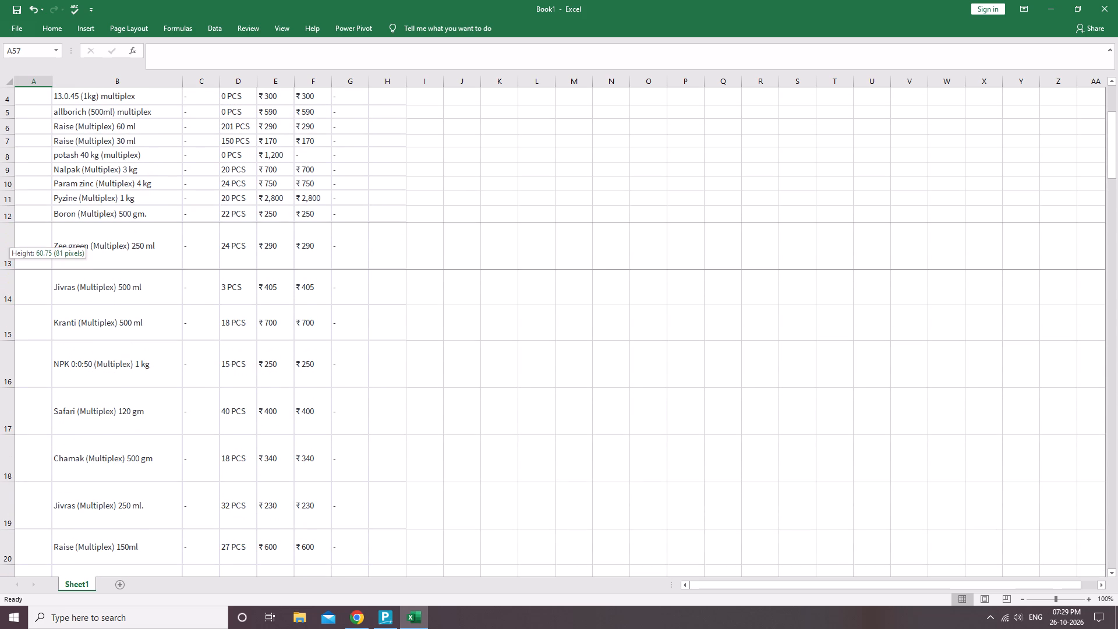
pyautogui.moveTo(9, 263); pyautogui.dragTo(9, 248)
pyautogui.moveTo(9, 248); pyautogui.dragTo(10, 242)
pyautogui.moveTo(10, 242); pyautogui.dragTo(10, 241)
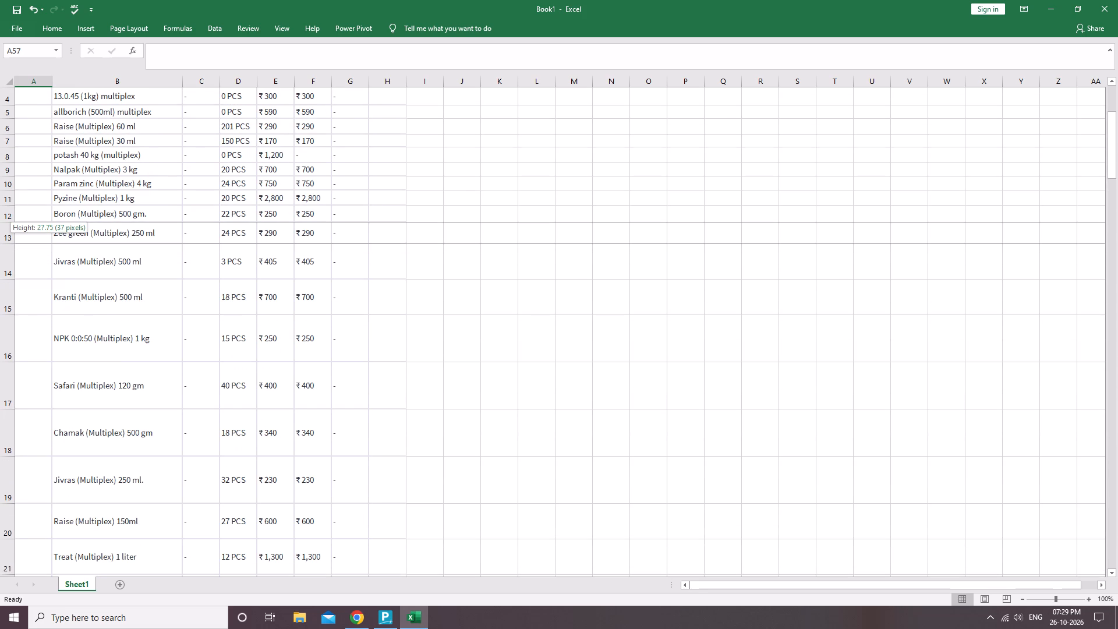
pyautogui.moveTo(10, 241); pyautogui.dragTo(12, 234)
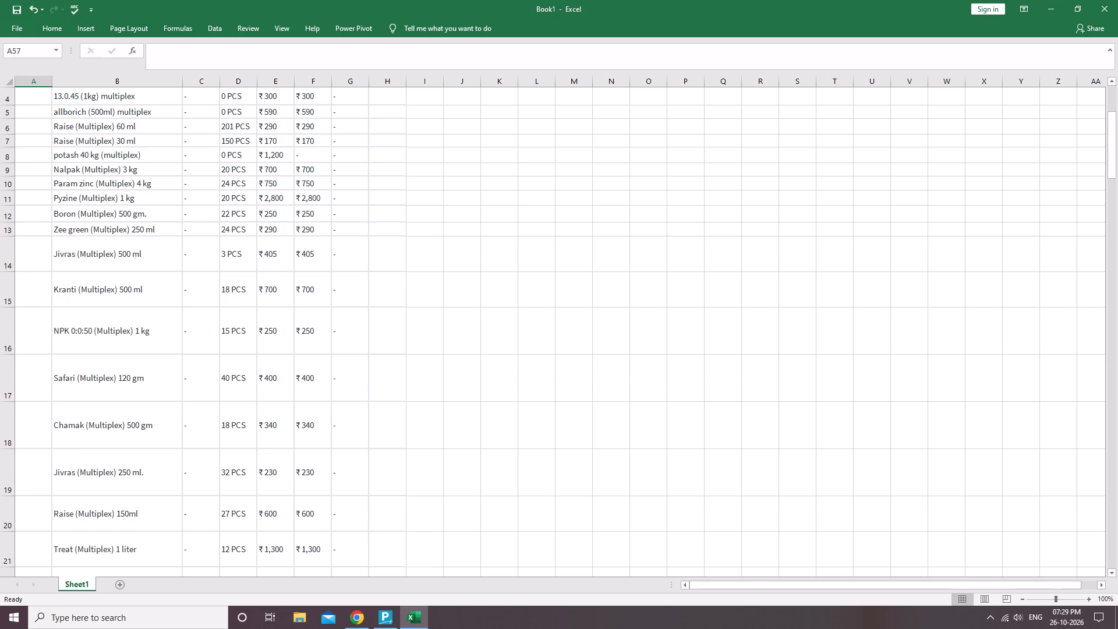
pyautogui.moveTo(5, 270); pyautogui.dragTo(8, 247)
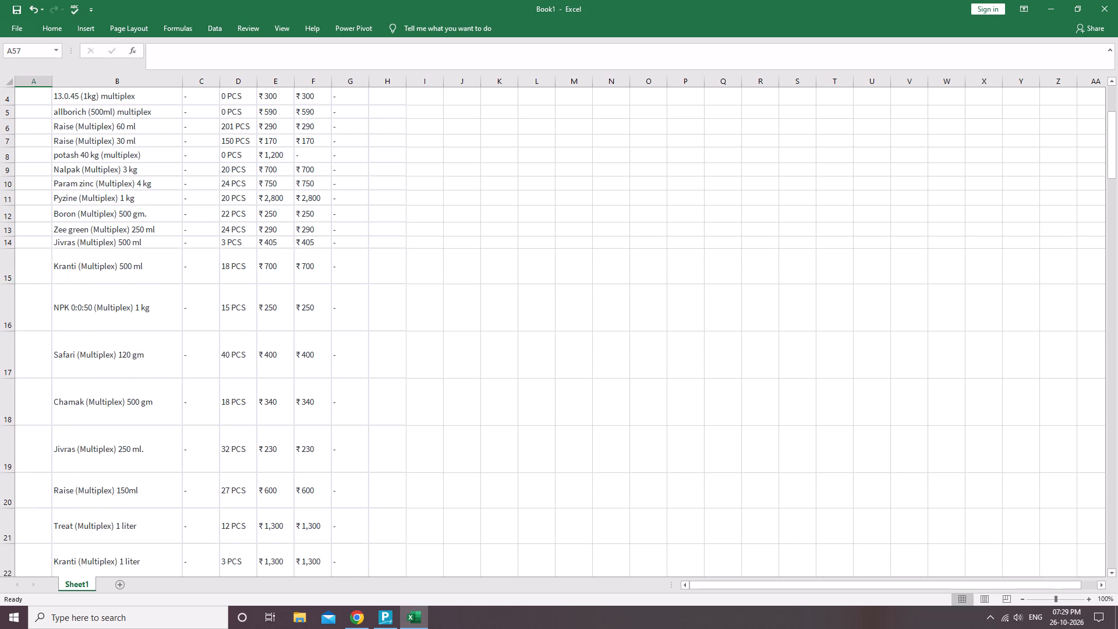
pyautogui.moveTo(11, 284); pyautogui.dragTo(6, 263)
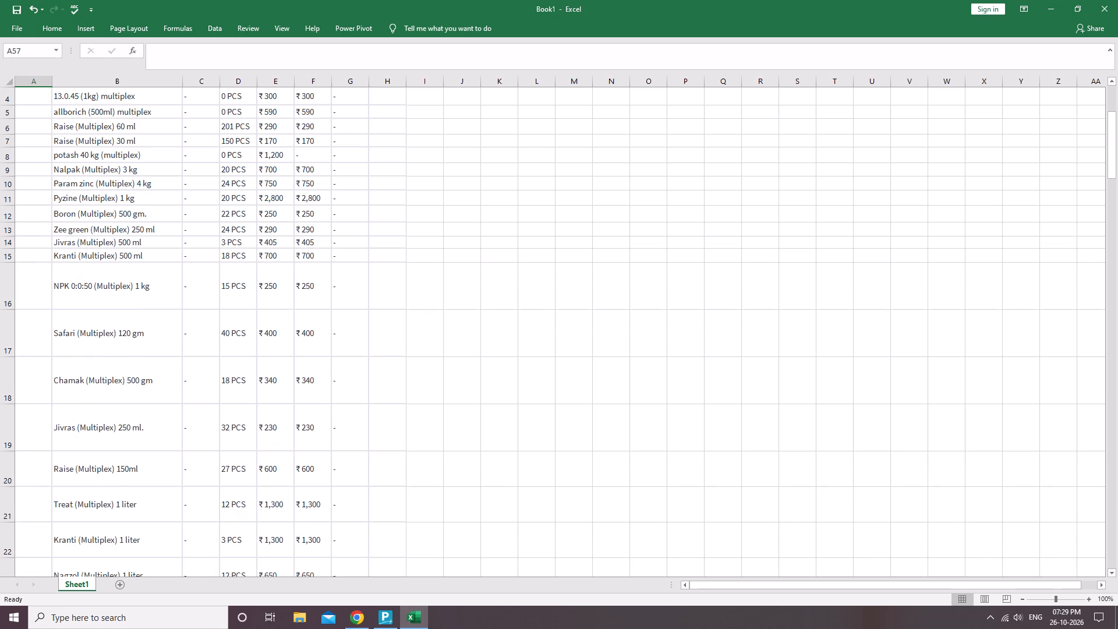
pyautogui.moveTo(5, 310); pyautogui.dragTo(11, 275)
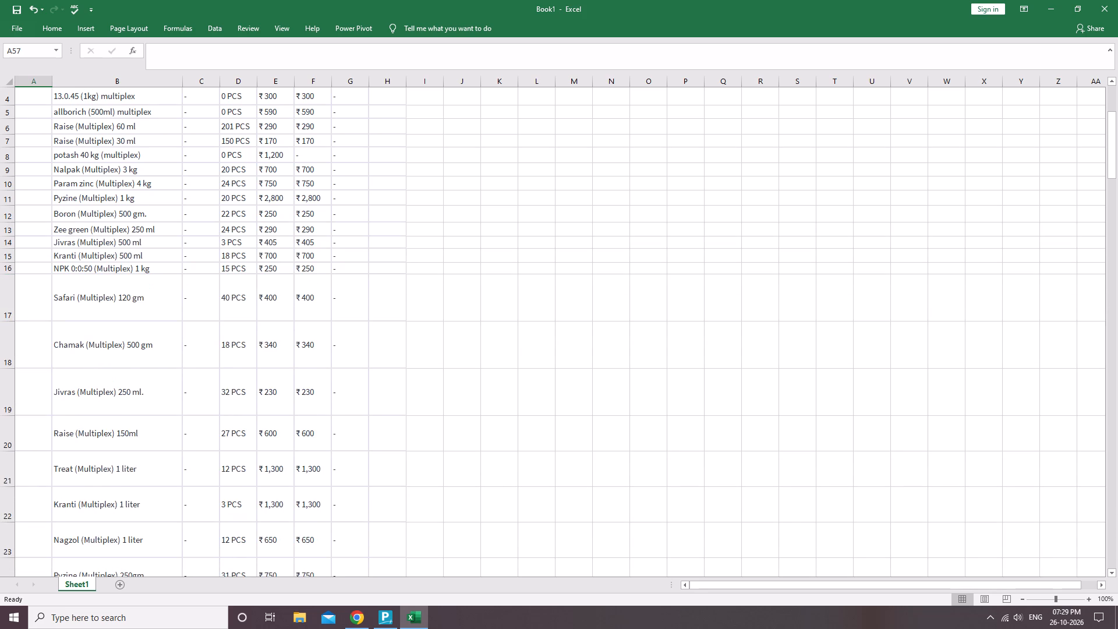
# Shrink rows 17 to 22, from Safari (Multiplex) 120 gm to Kranti (Multiplex) 1 liter, to single-line height.
pyautogui.moveTo(14, 323); pyautogui.dragTo(10, 288)
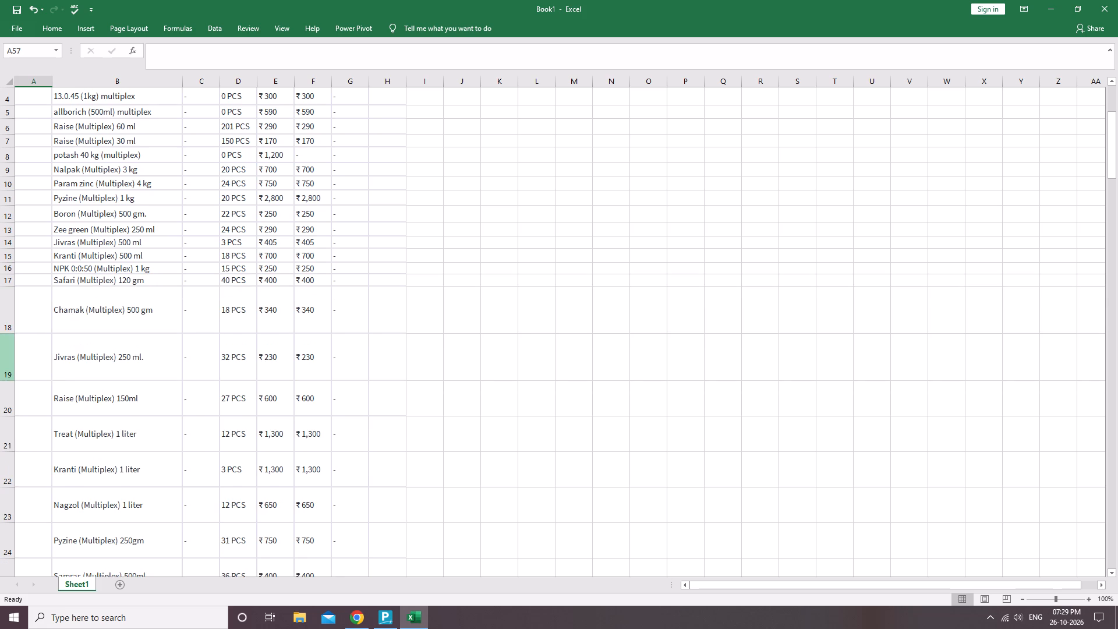
pyautogui.moveTo(3, 334); pyautogui.dragTo(1, 301)
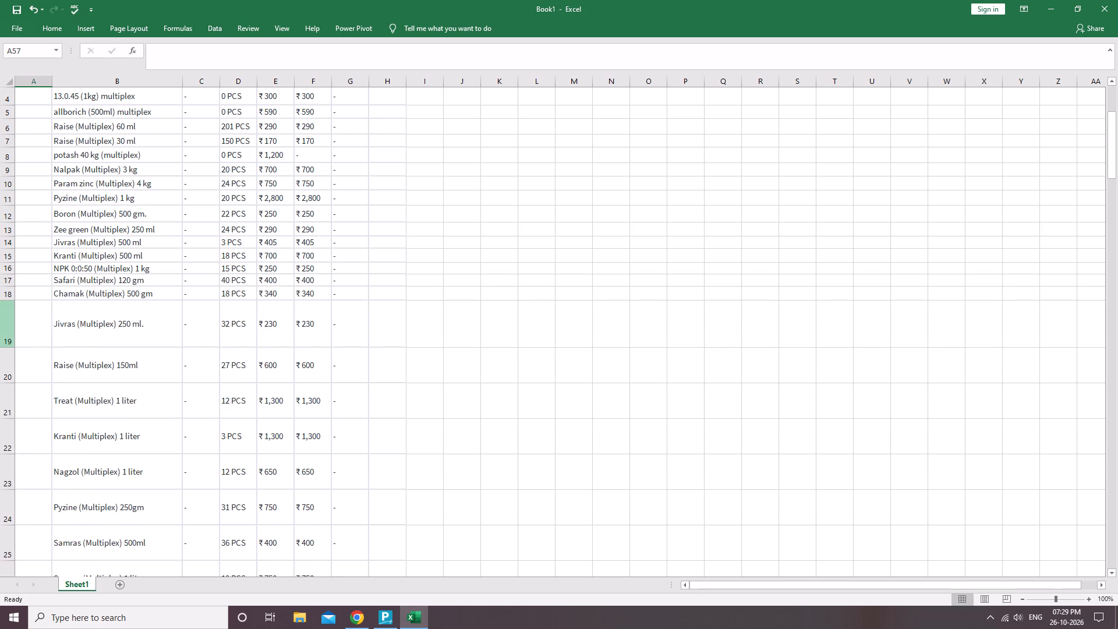
pyautogui.moveTo(5, 347); pyautogui.dragTo(8, 310)
pyautogui.moveTo(12, 347); pyautogui.dragTo(5, 324)
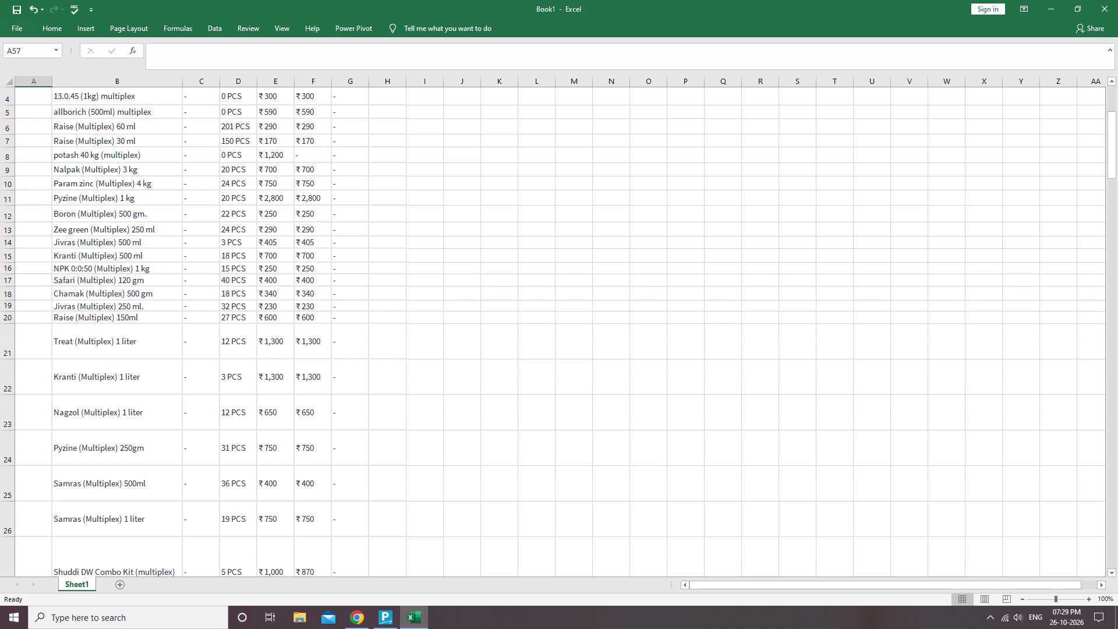
pyautogui.moveTo(8, 359); pyautogui.dragTo(11, 340)
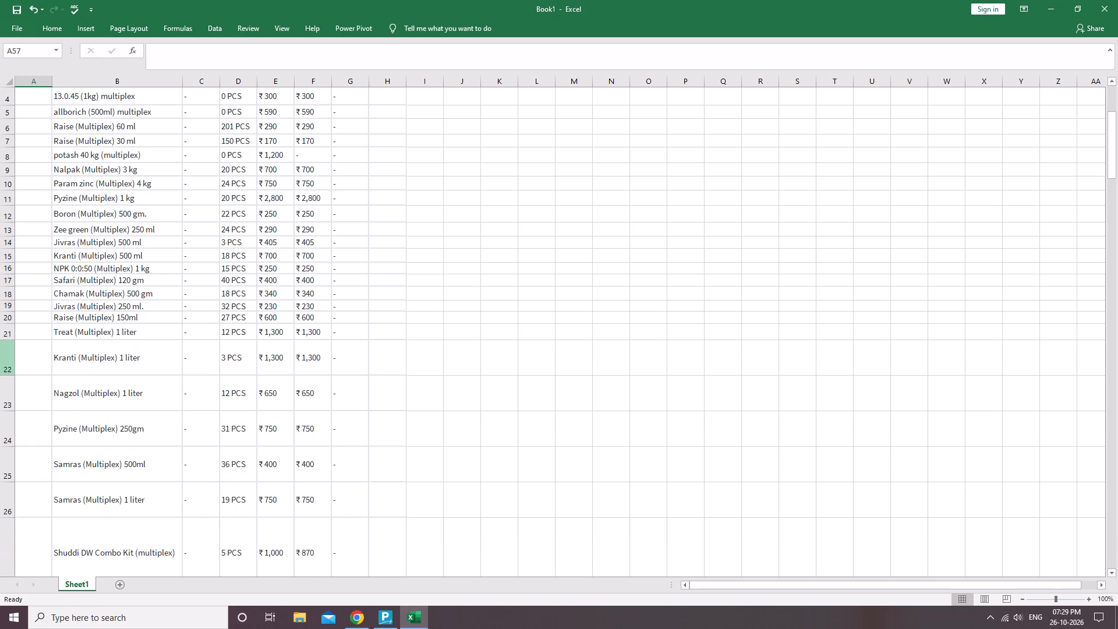
pyautogui.moveTo(8, 376); pyautogui.dragTo(8, 352)
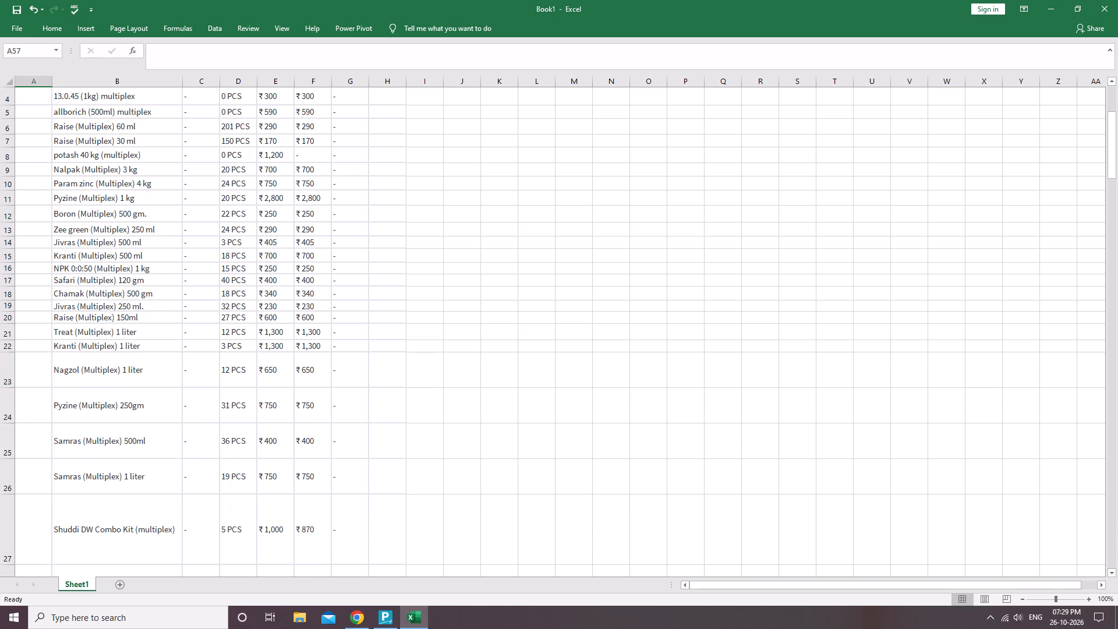
# Shrink rows 23 to 28, from Nagzol (Multiplex) 1 liter to Megha star (Multiplex) 500ml, to single-line height.
pyautogui.moveTo(8, 388); pyautogui.dragTo(10, 362)
pyautogui.click(10, 362)
pyautogui.click(10, 360)
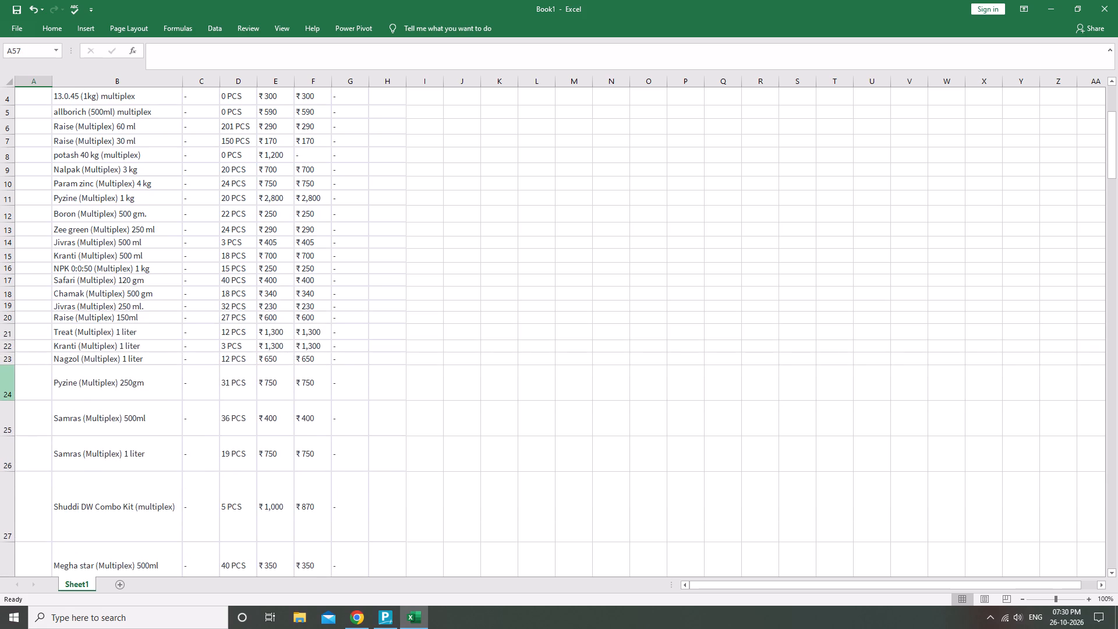
pyautogui.moveTo(8, 401); pyautogui.dragTo(8, 379)
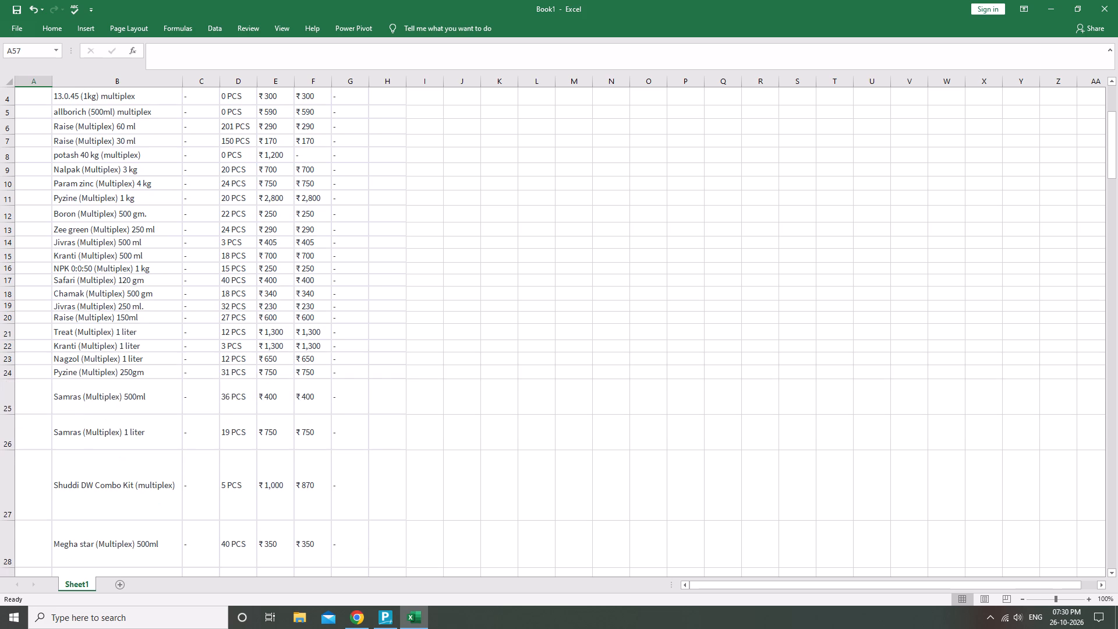
pyautogui.moveTo(0, 415); pyautogui.dragTo(3, 397)
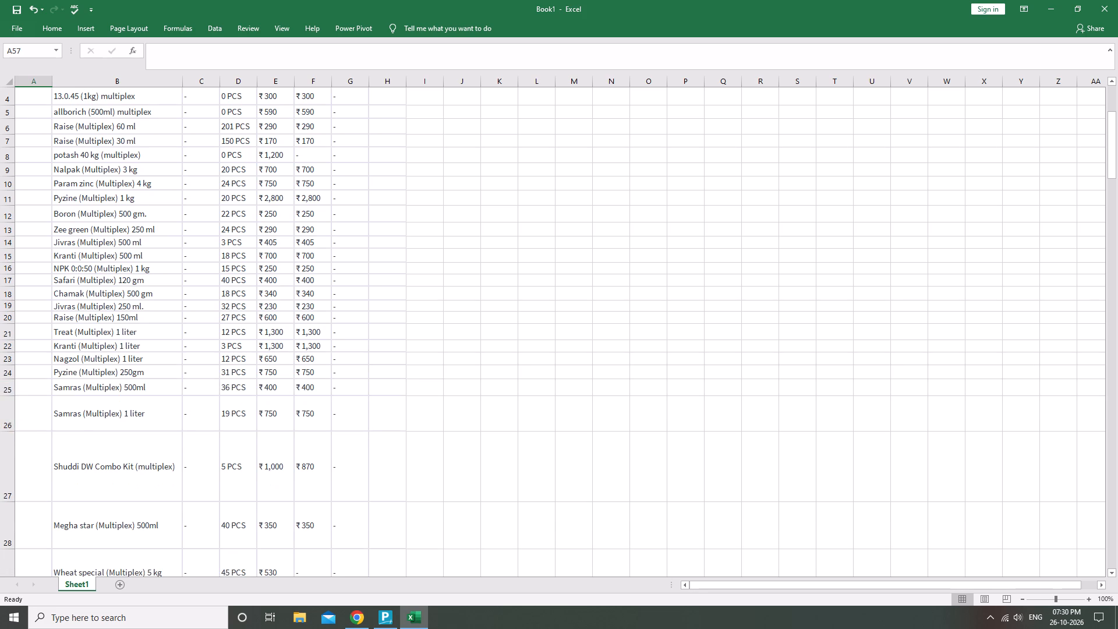
pyautogui.moveTo(12, 431); pyautogui.dragTo(14, 415)
pyautogui.click(12, 415)
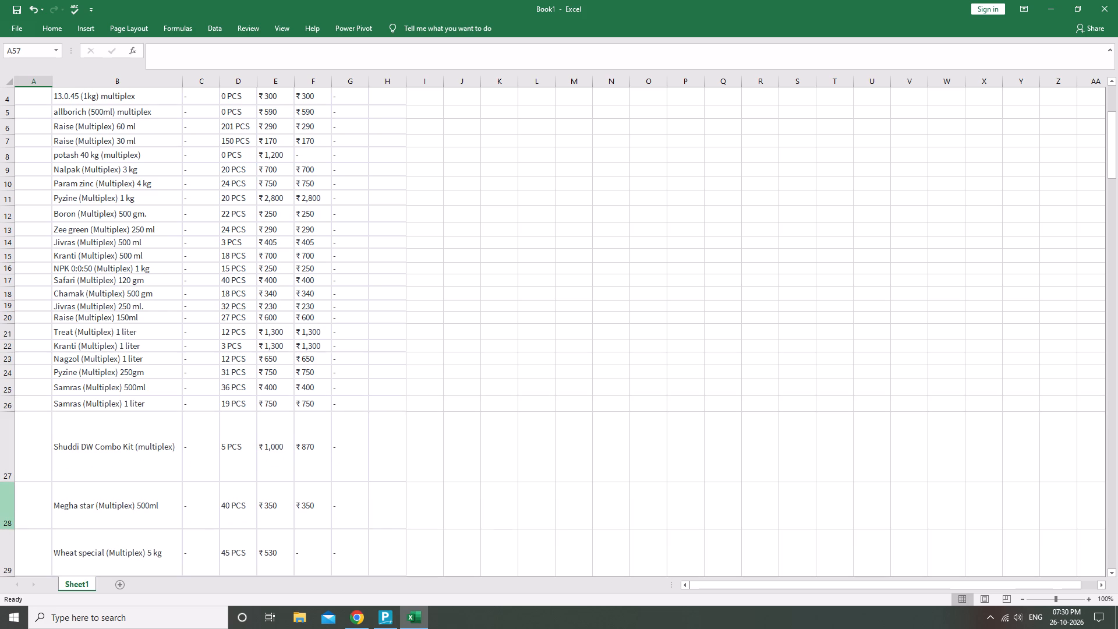
pyautogui.moveTo(3, 483); pyautogui.dragTo(2, 439)
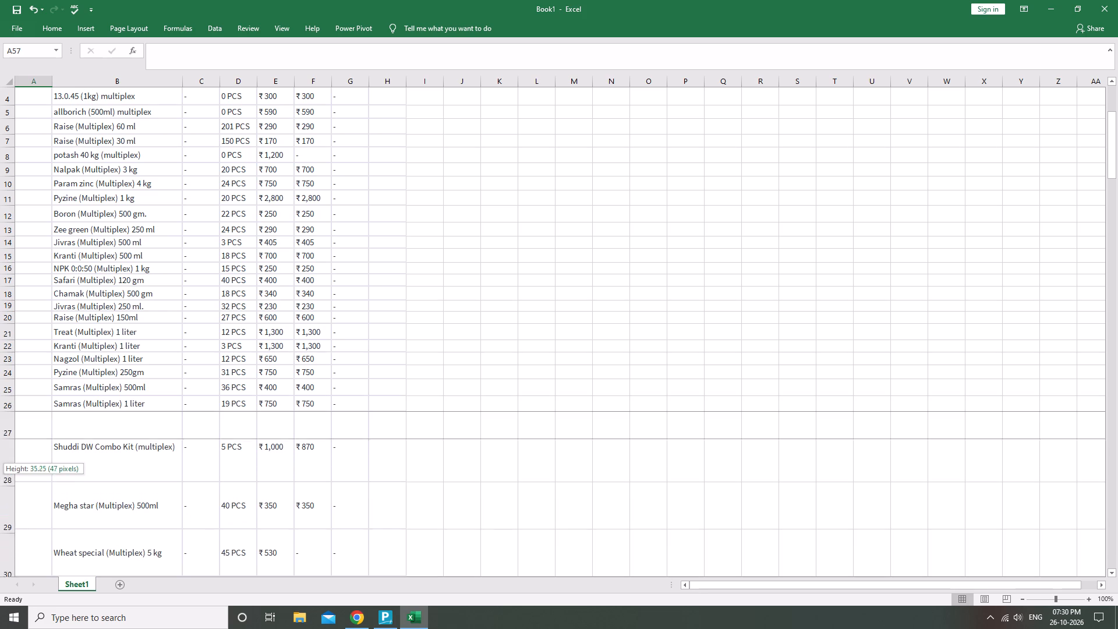
pyautogui.moveTo(2, 439); pyautogui.dragTo(1, 428)
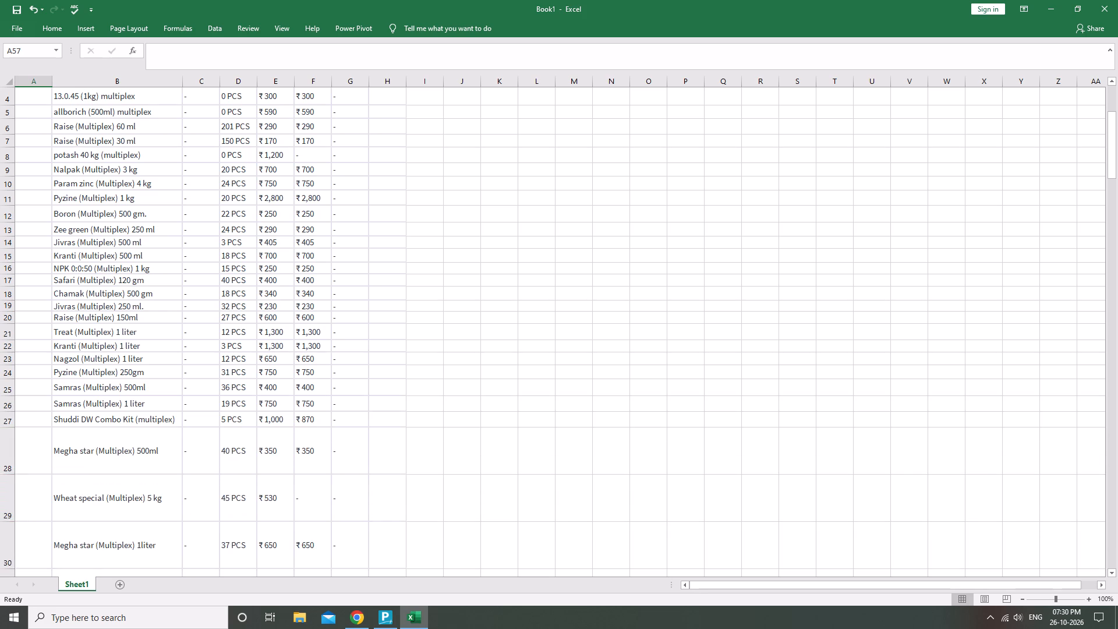
pyautogui.moveTo(2, 475); pyautogui.dragTo(10, 441)
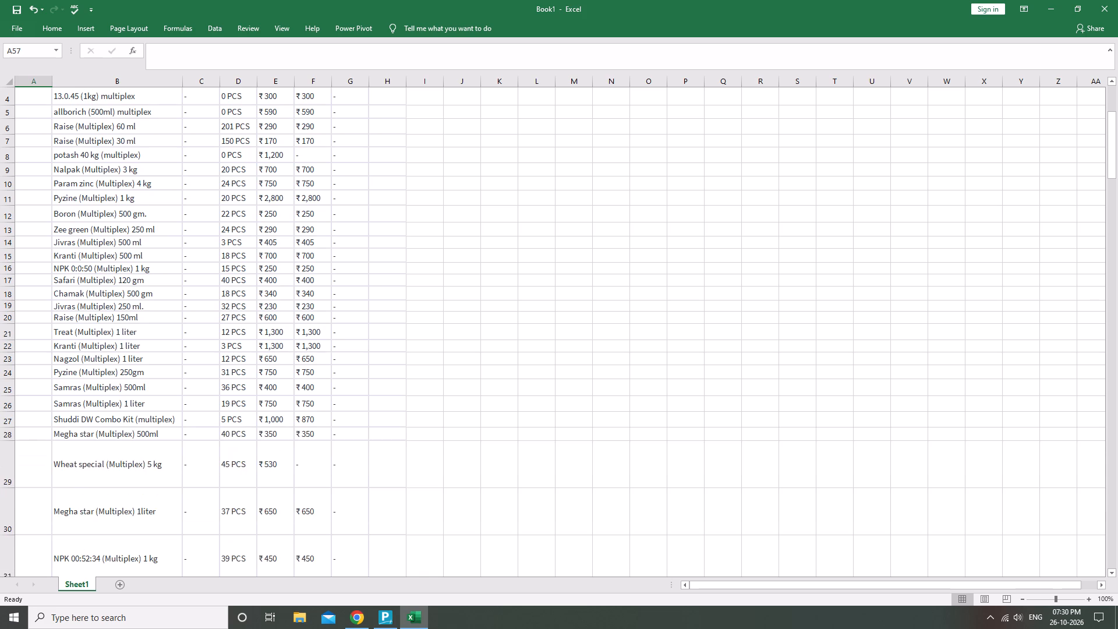
# Shrink rows 29 to 35, from Wheat special (Multiplex) 5 kg to Twin Npk 13:00:45 (Multiplex) 1kg, to single-line height.
pyautogui.scroll(-4, 13, 453)
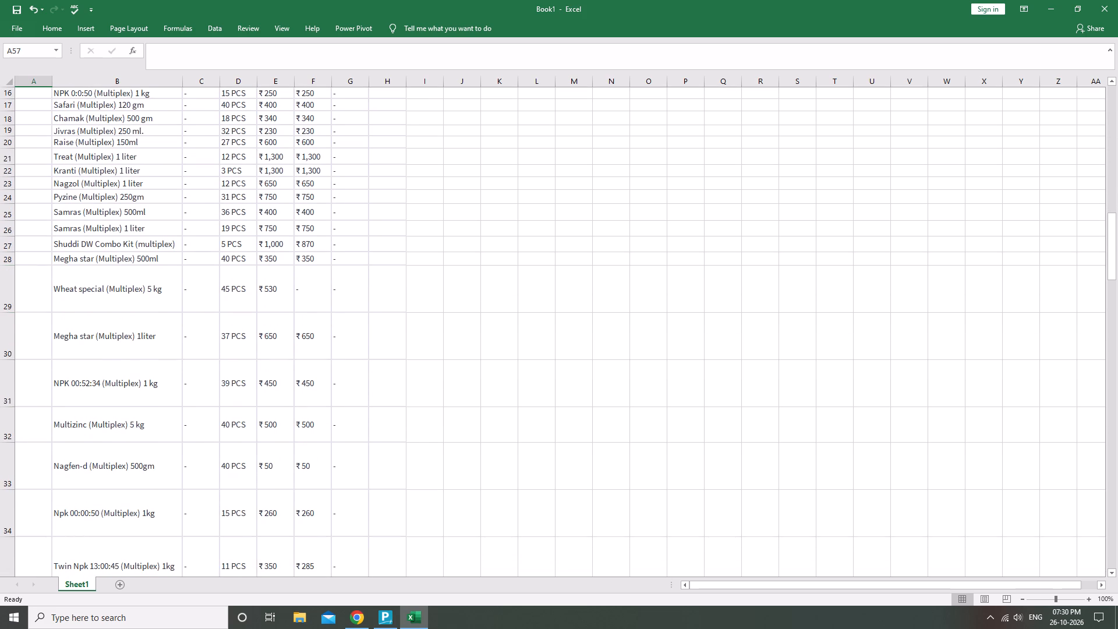
pyautogui.moveTo(6, 314); pyautogui.dragTo(19, 273)
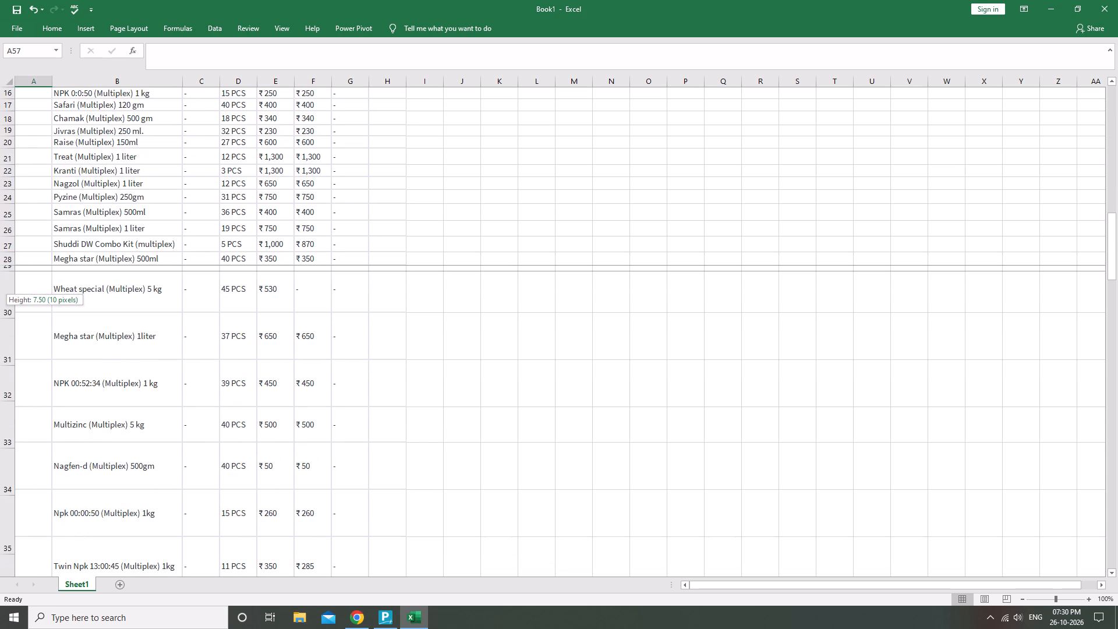
pyautogui.moveTo(19, 273); pyautogui.dragTo(14, 280)
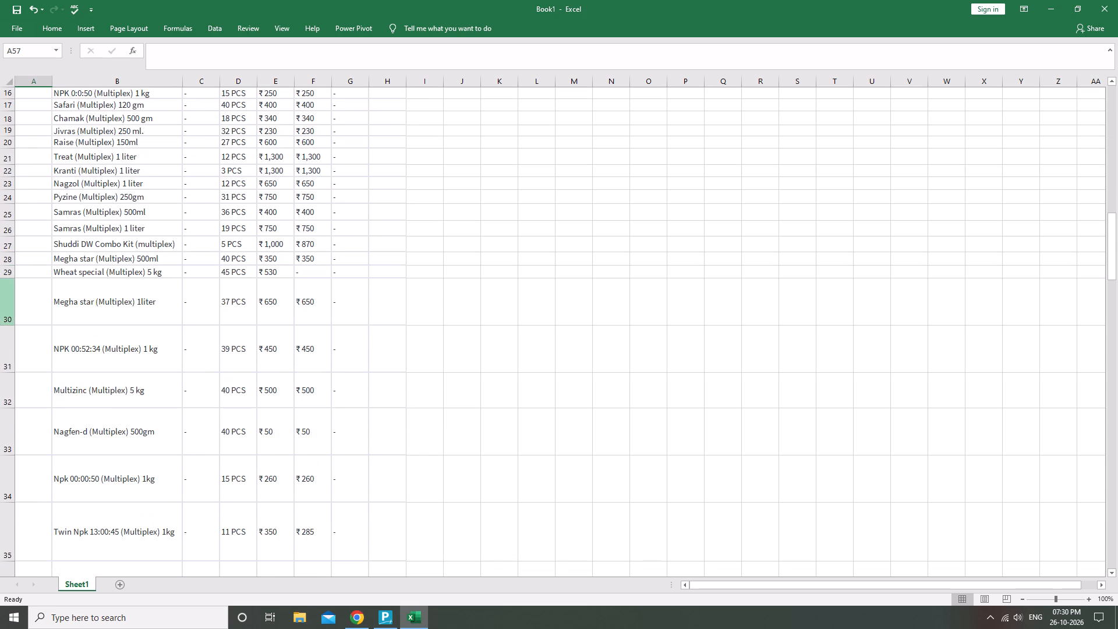
pyautogui.moveTo(9, 326); pyautogui.dragTo(13, 309)
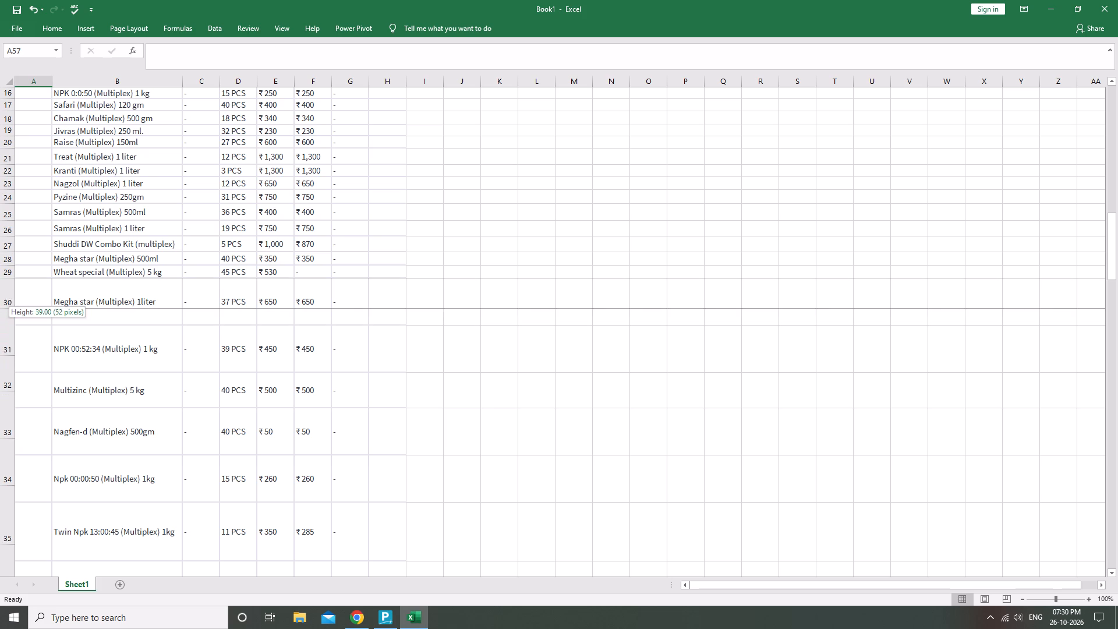
pyautogui.moveTo(13, 309); pyautogui.dragTo(17, 296)
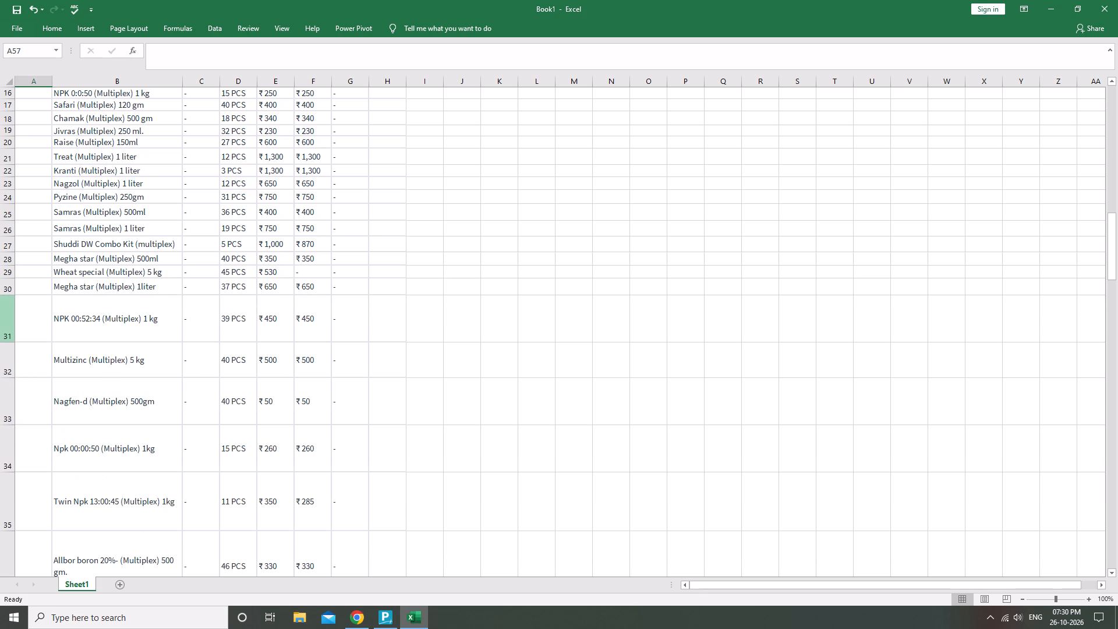
pyautogui.moveTo(12, 341); pyautogui.dragTo(20, 308)
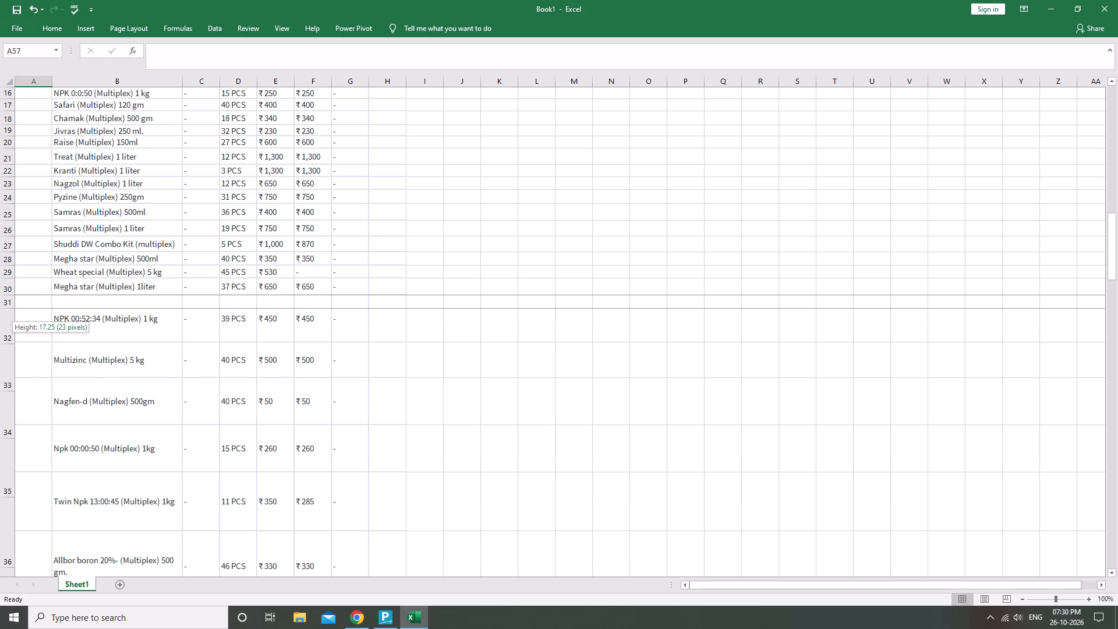
pyautogui.moveTo(20, 308); pyautogui.dragTo(21, 306)
pyautogui.moveTo(5, 345); pyautogui.dragTo(6, 340)
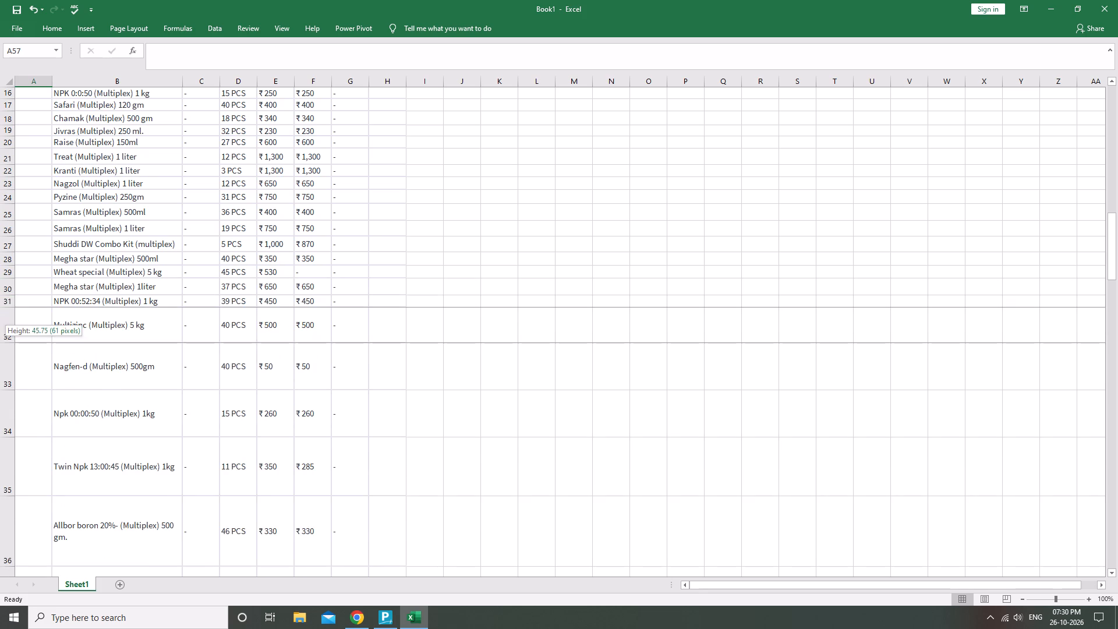
pyautogui.moveTo(6, 340); pyautogui.dragTo(12, 323)
pyautogui.moveTo(5, 370); pyautogui.dragTo(8, 337)
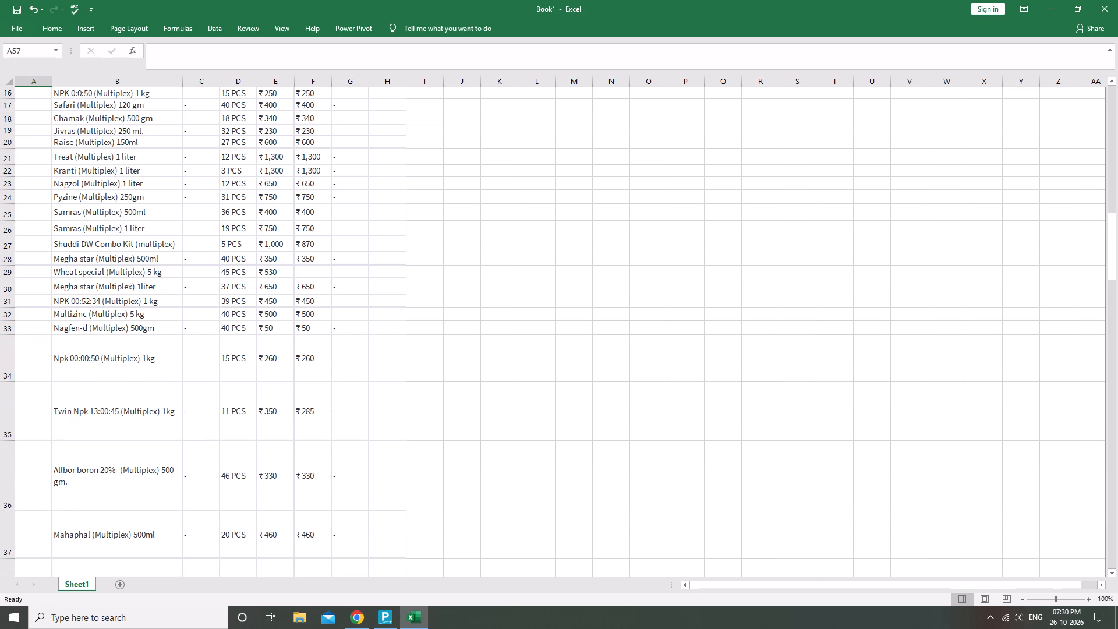
pyautogui.moveTo(6, 381); pyautogui.dragTo(9, 351)
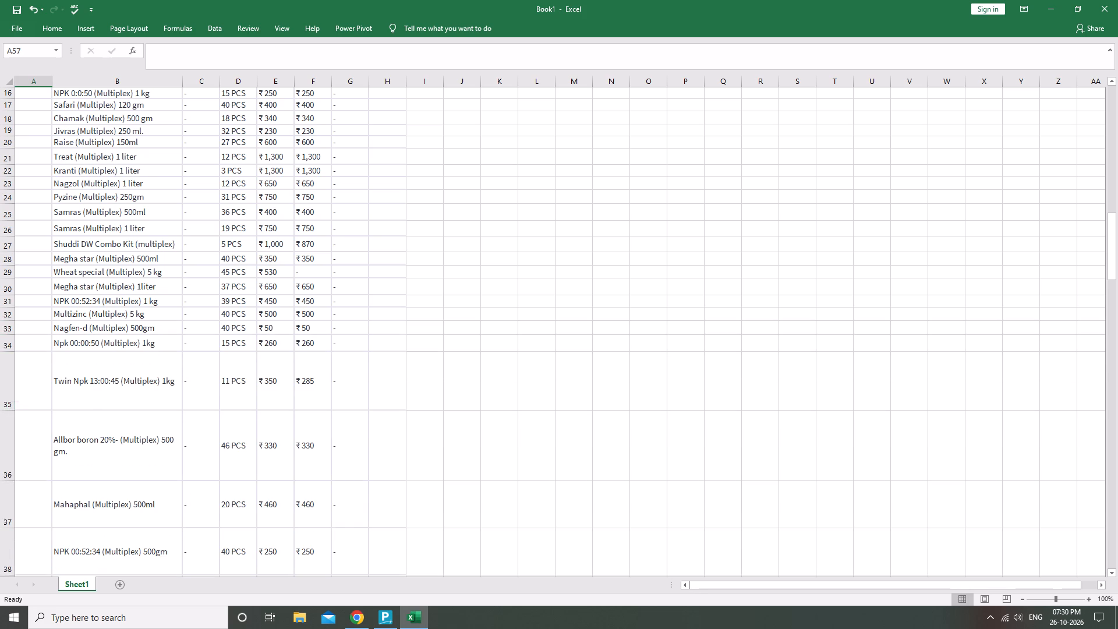
pyautogui.moveTo(11, 409); pyautogui.dragTo(8, 364)
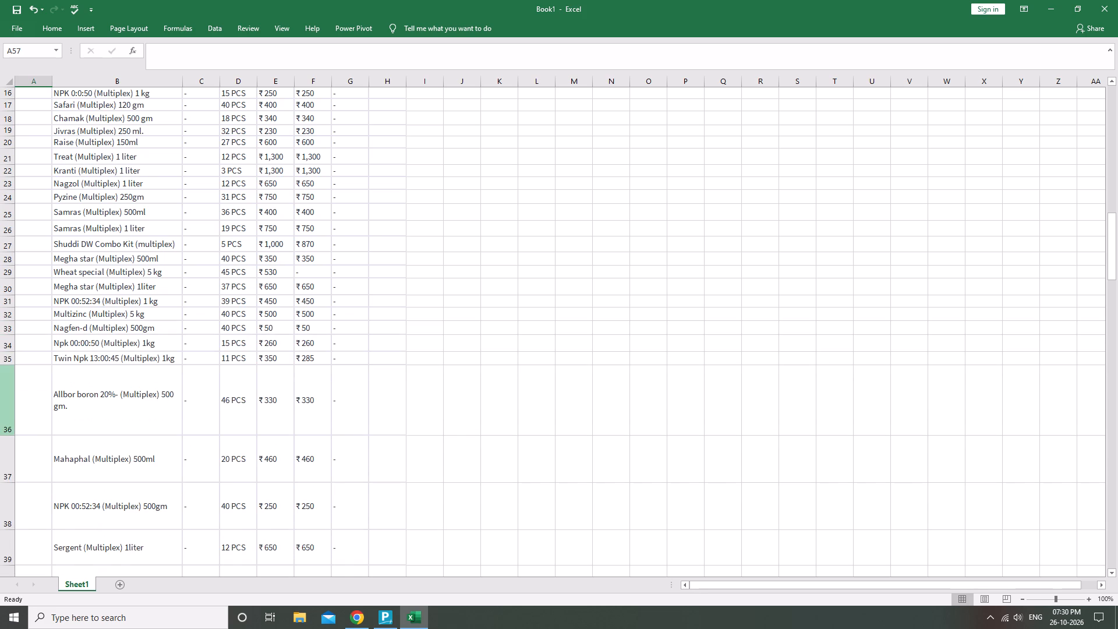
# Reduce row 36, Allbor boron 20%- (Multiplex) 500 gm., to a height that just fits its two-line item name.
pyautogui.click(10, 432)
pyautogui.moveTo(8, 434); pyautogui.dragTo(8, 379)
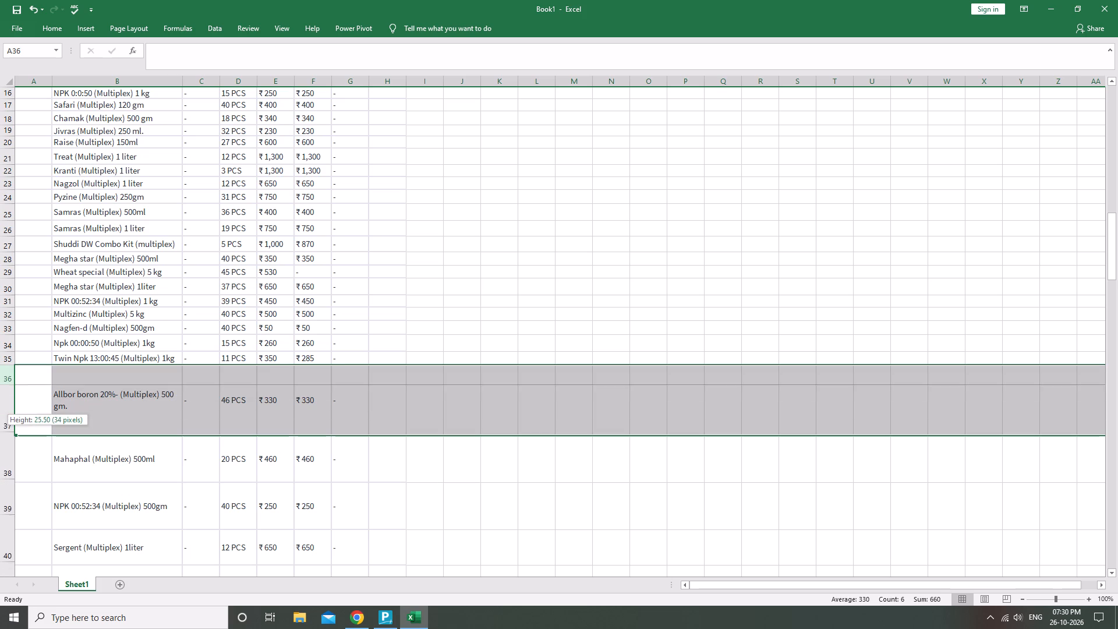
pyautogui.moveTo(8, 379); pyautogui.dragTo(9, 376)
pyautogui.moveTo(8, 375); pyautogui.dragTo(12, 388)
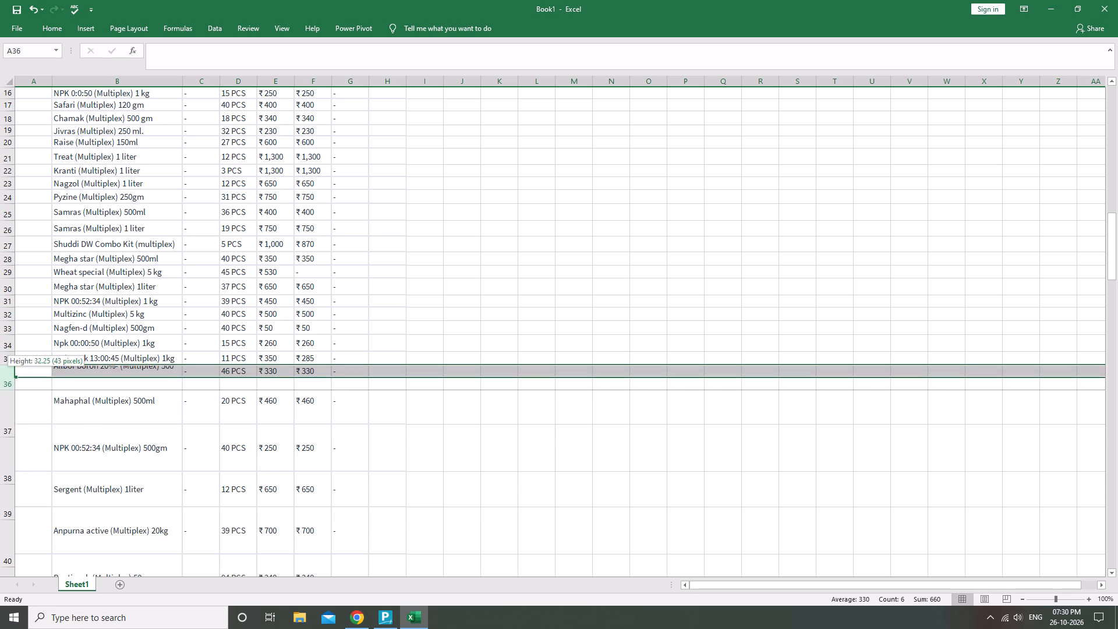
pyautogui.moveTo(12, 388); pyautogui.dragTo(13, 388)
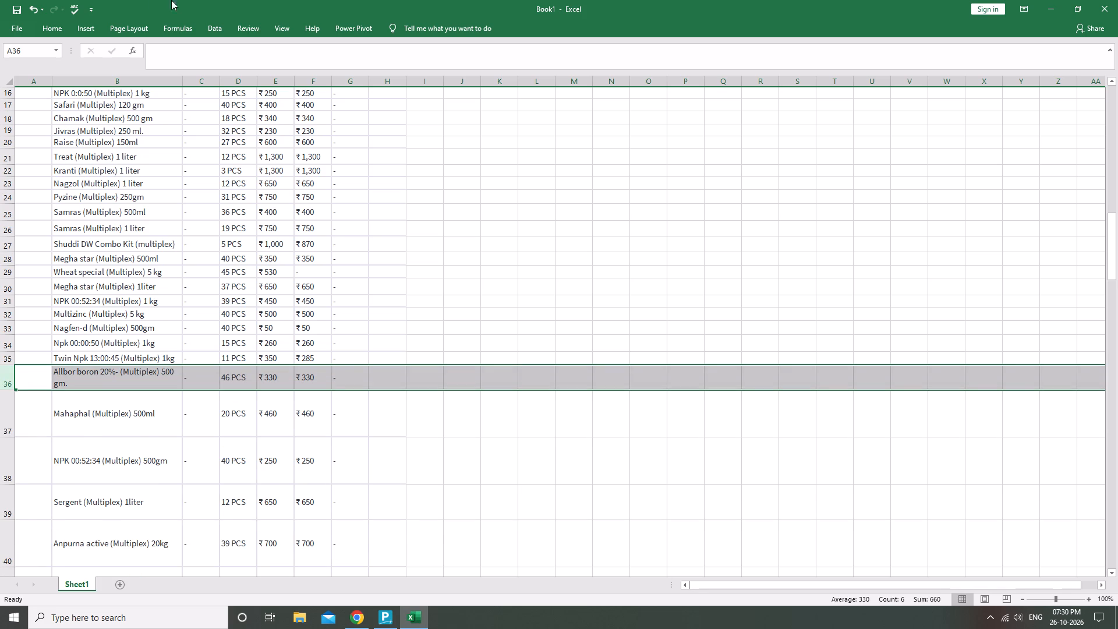
# Widen column B slightly until the Allbor boron 20%- (Multiplex) 500 gm. name fits on one line.
pyautogui.moveTo(184, 84); pyautogui.dragTo(190, 87)
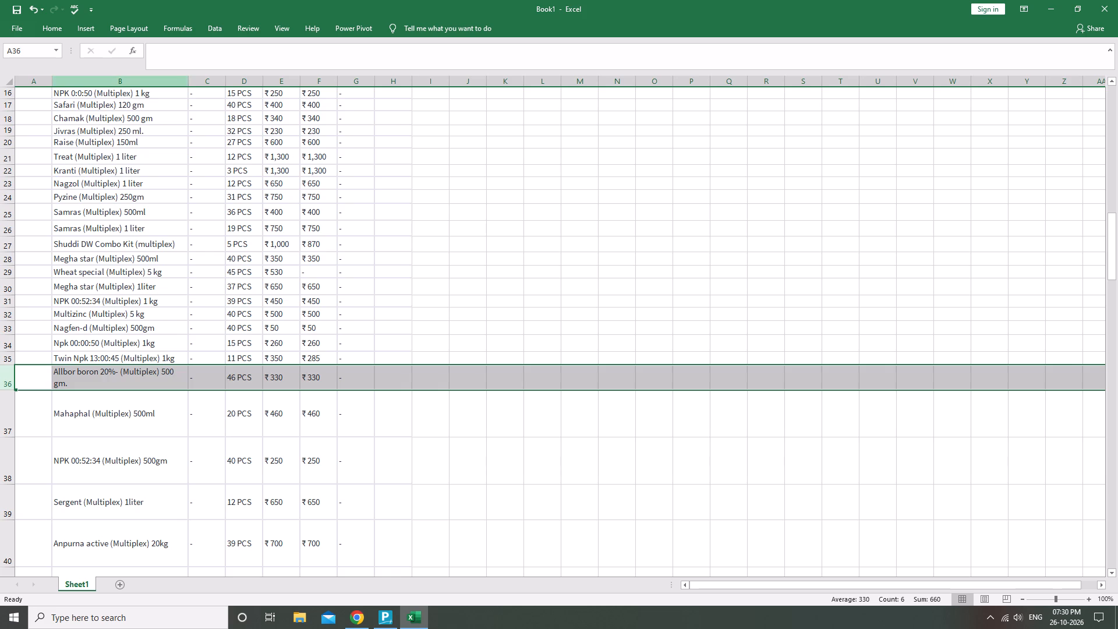
pyautogui.moveTo(187, 80); pyautogui.dragTo(193, 82)
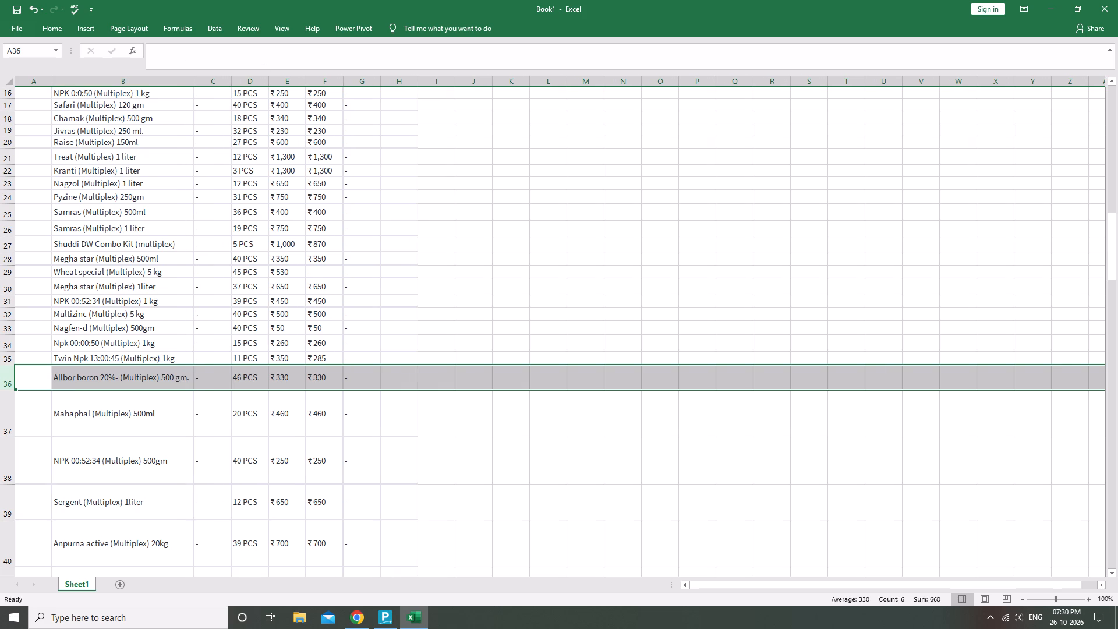
# Shrink rows 36 to 39, from Allbor boron 20%- (Multiplex) 500 gm. to Sergent (Multiplex) 1liter, to single-line height.
pyautogui.moveTo(6, 388); pyautogui.dragTo(9, 377)
pyautogui.moveTo(8, 424); pyautogui.dragTo(15, 393)
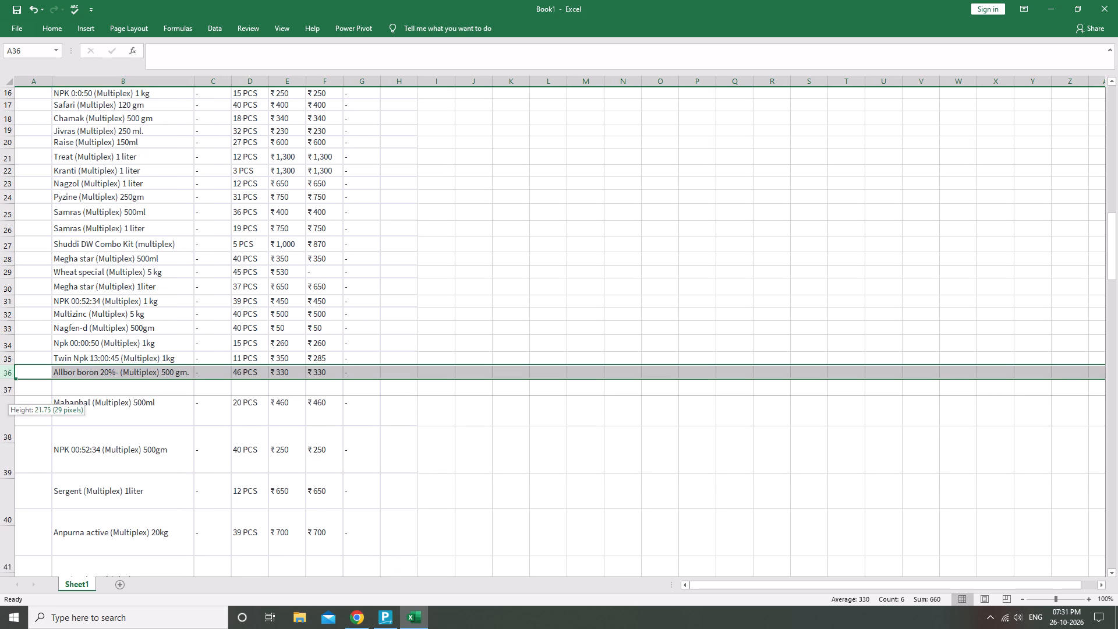
pyautogui.moveTo(15, 393); pyautogui.dragTo(16, 388)
pyautogui.moveTo(8, 441); pyautogui.dragTo(19, 407)
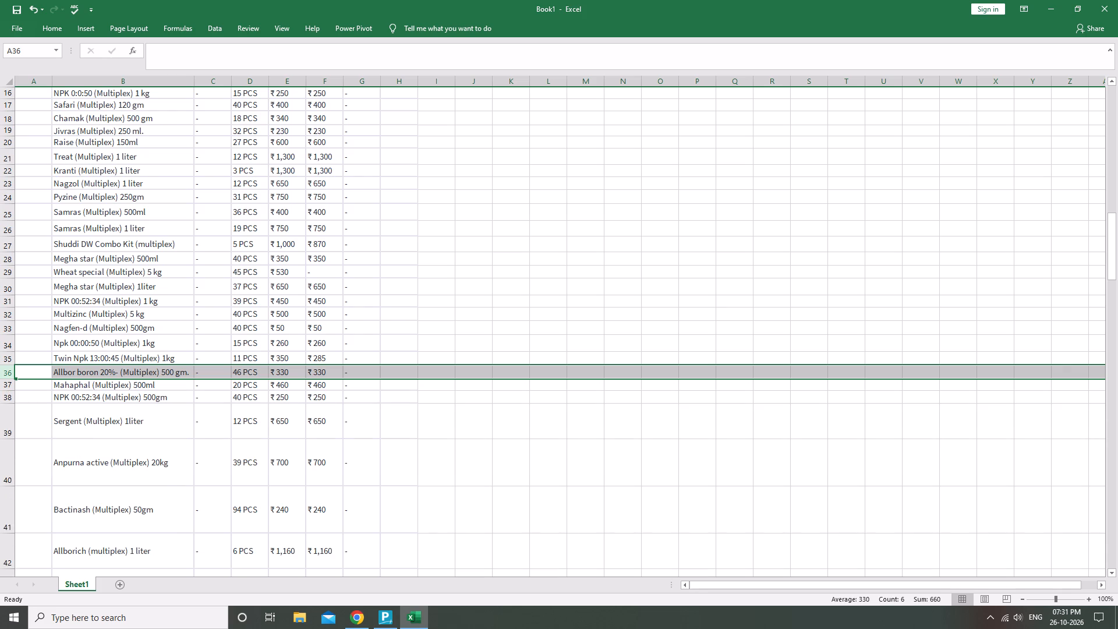
pyautogui.click(9, 434)
pyautogui.moveTo(8, 441); pyautogui.dragTo(9, 419)
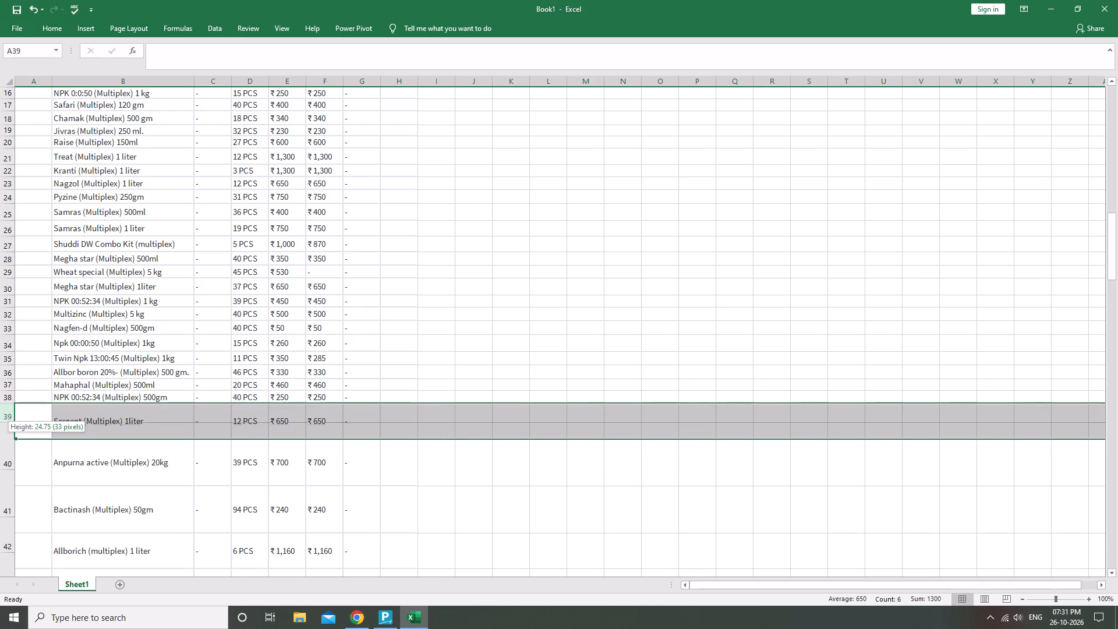
pyautogui.moveTo(9, 419); pyautogui.dragTo(11, 418)
# Shrink rows 40 to 43, from Anpurna active (Multiplex) 20kg to Allborich (Multiplex) 250 ml., to single-line height.
pyautogui.scroll(-4, 11, 420)
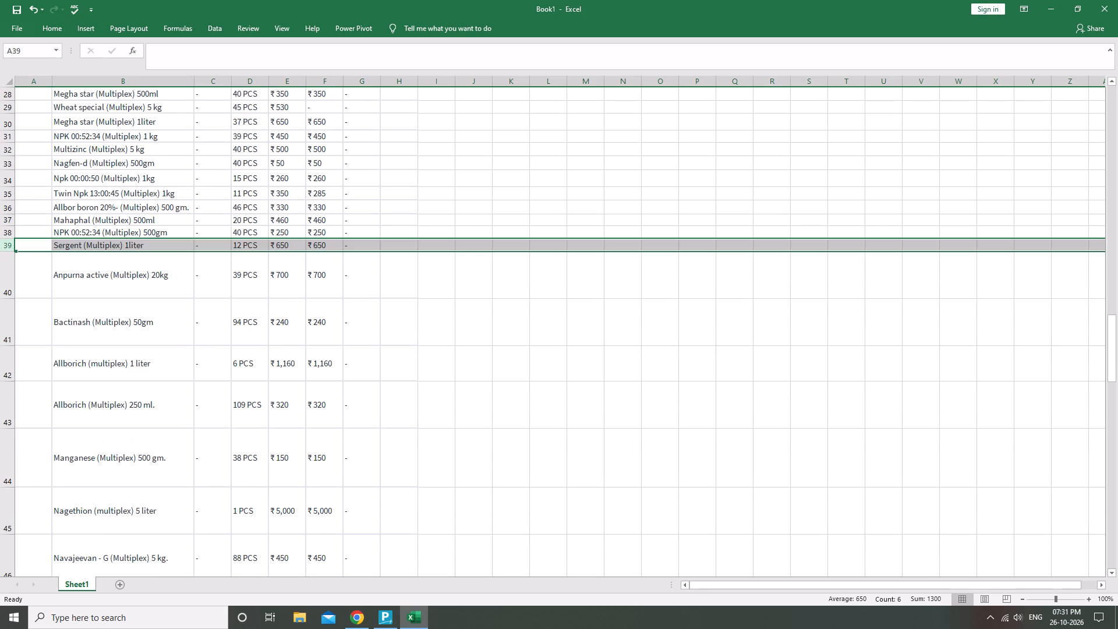
pyautogui.moveTo(5, 301); pyautogui.dragTo(10, 267)
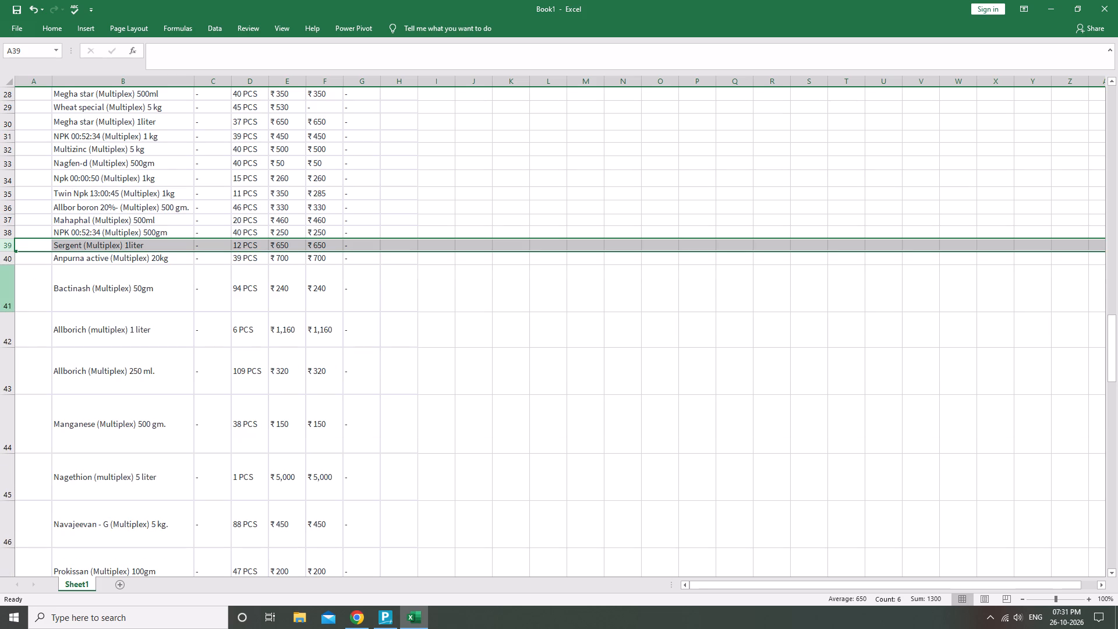
pyautogui.moveTo(6, 310); pyautogui.dragTo(10, 281)
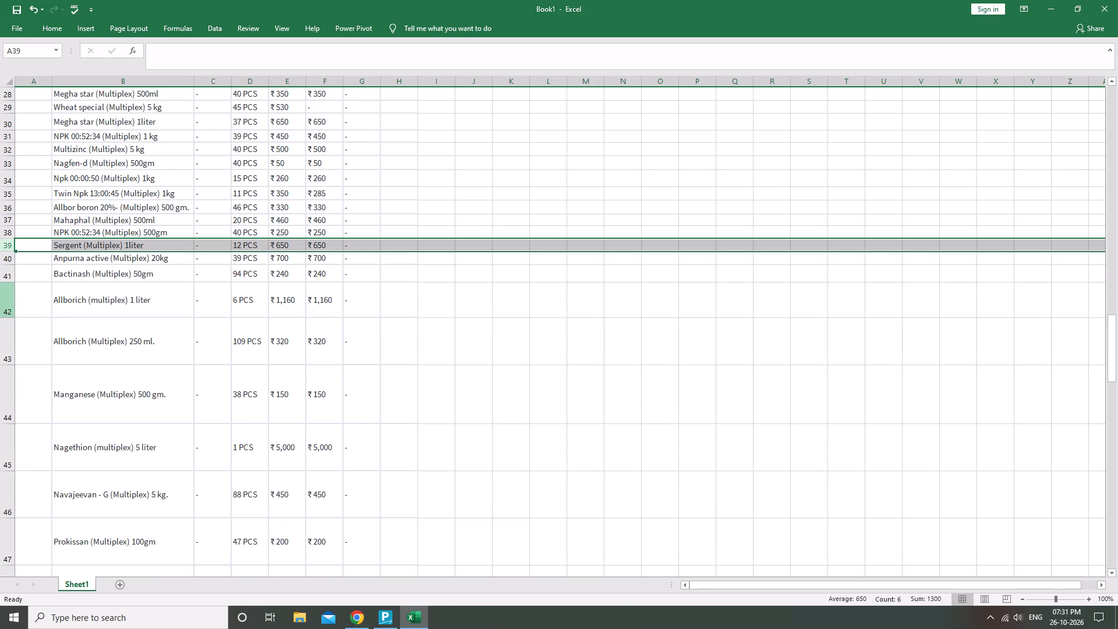
pyautogui.click(8, 281)
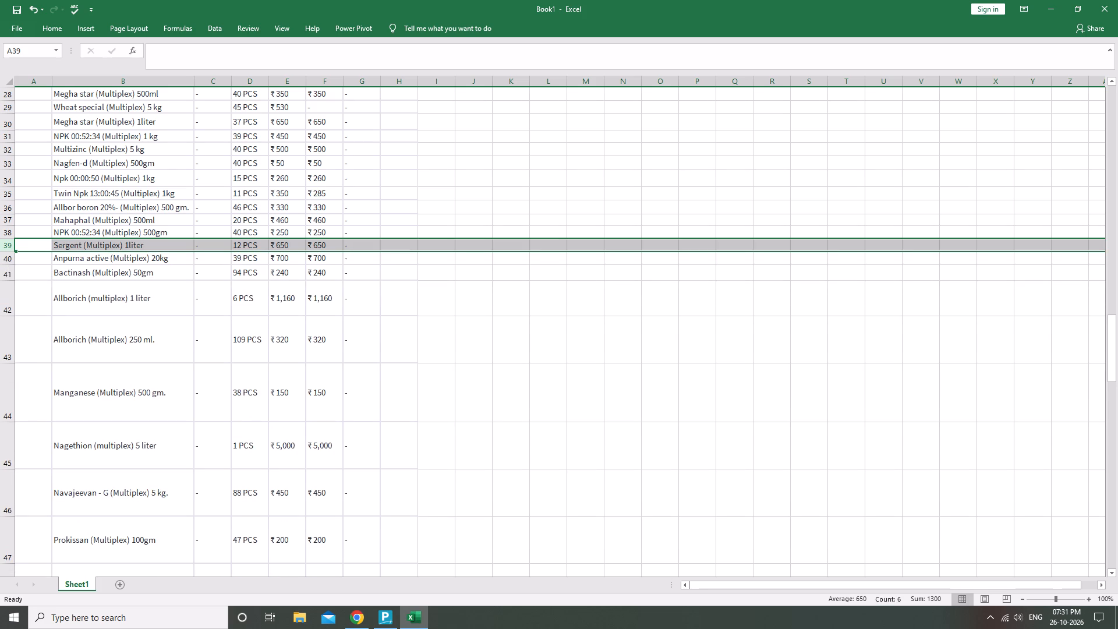
pyautogui.moveTo(6, 314); pyautogui.dragTo(9, 295)
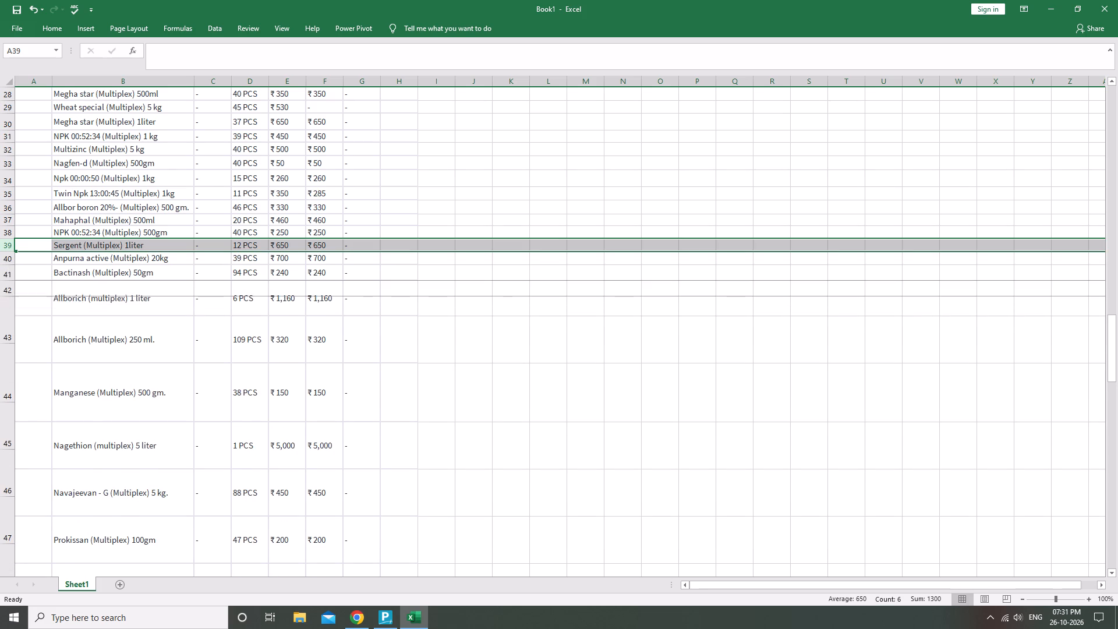
pyautogui.moveTo(11, 342); pyautogui.dragTo(13, 310)
pyautogui.click(13, 310)
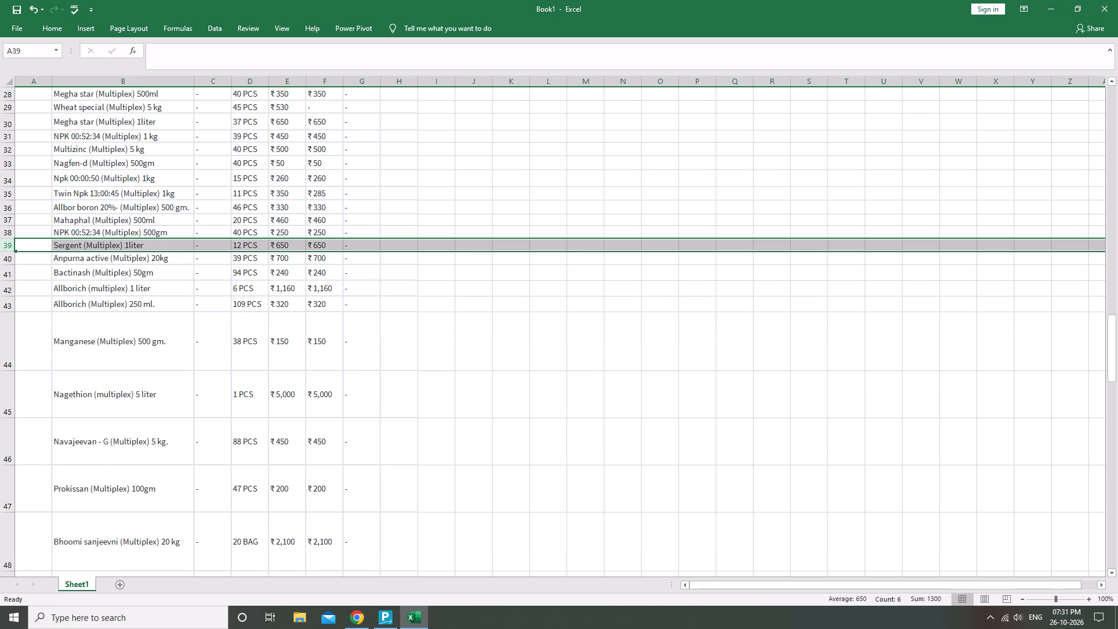
# Shrink rows 44 to 48, from Manganese (Multiplex) 500 gm. to Bhoomi sanjeevni (Multiplex) 20 kg, to single-line height.
pyautogui.moveTo(5, 369); pyautogui.dragTo(12, 320)
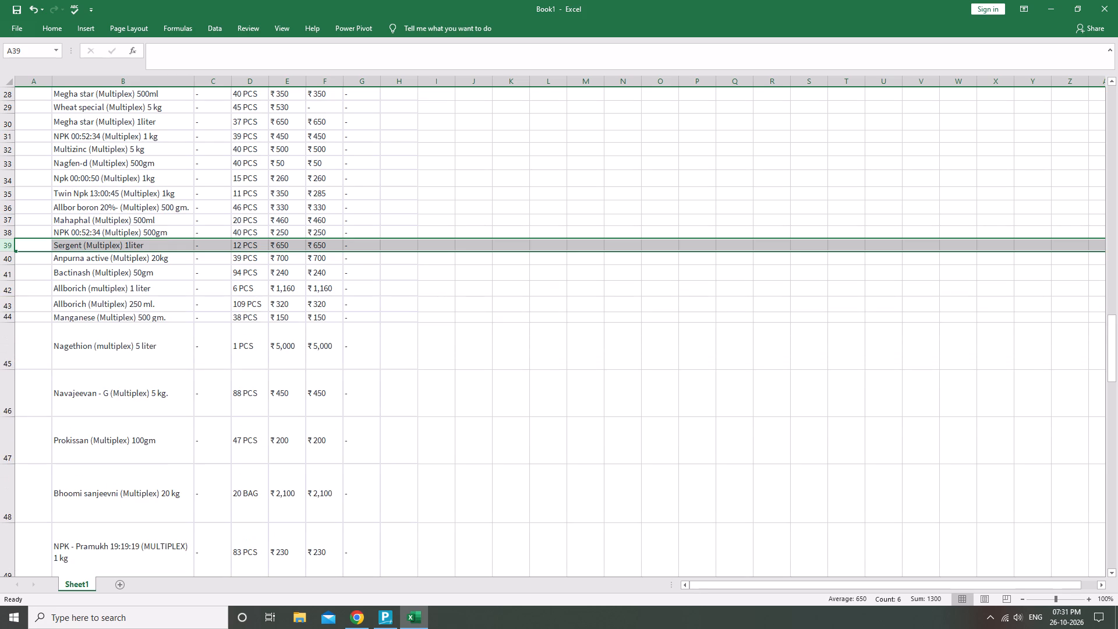
pyautogui.click(5, 366)
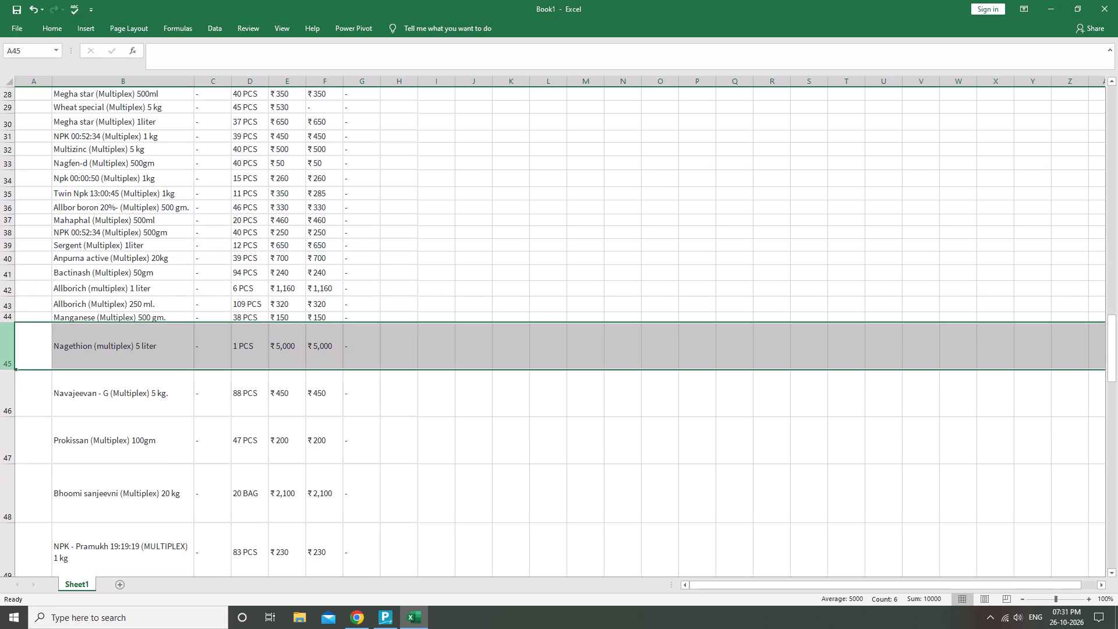
pyautogui.moveTo(6, 368); pyautogui.dragTo(8, 334)
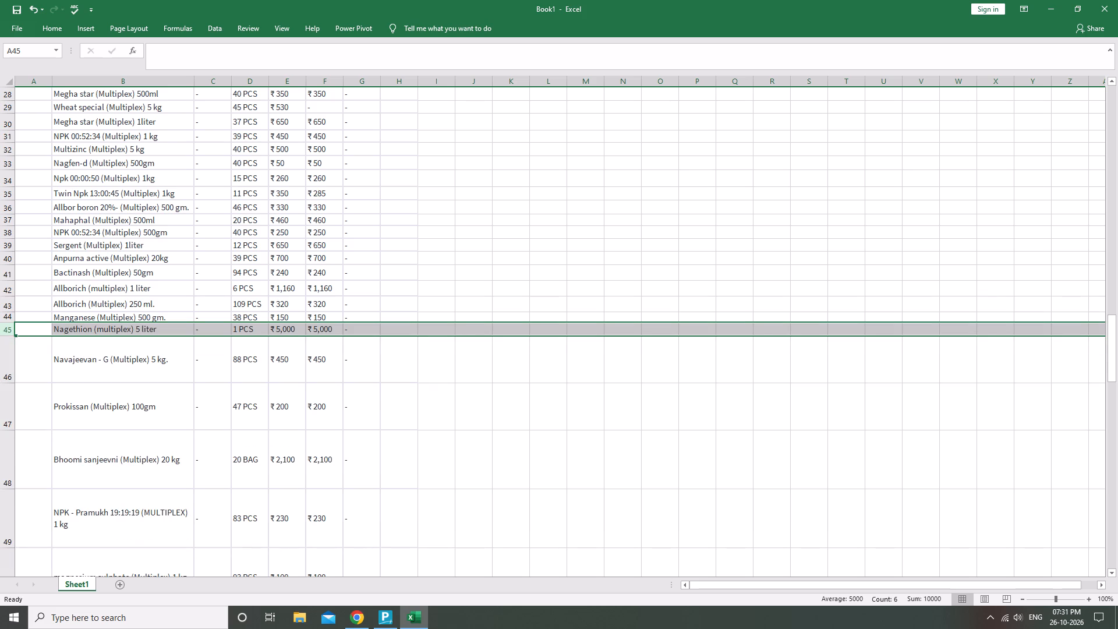
pyautogui.moveTo(8, 383); pyautogui.dragTo(3, 351)
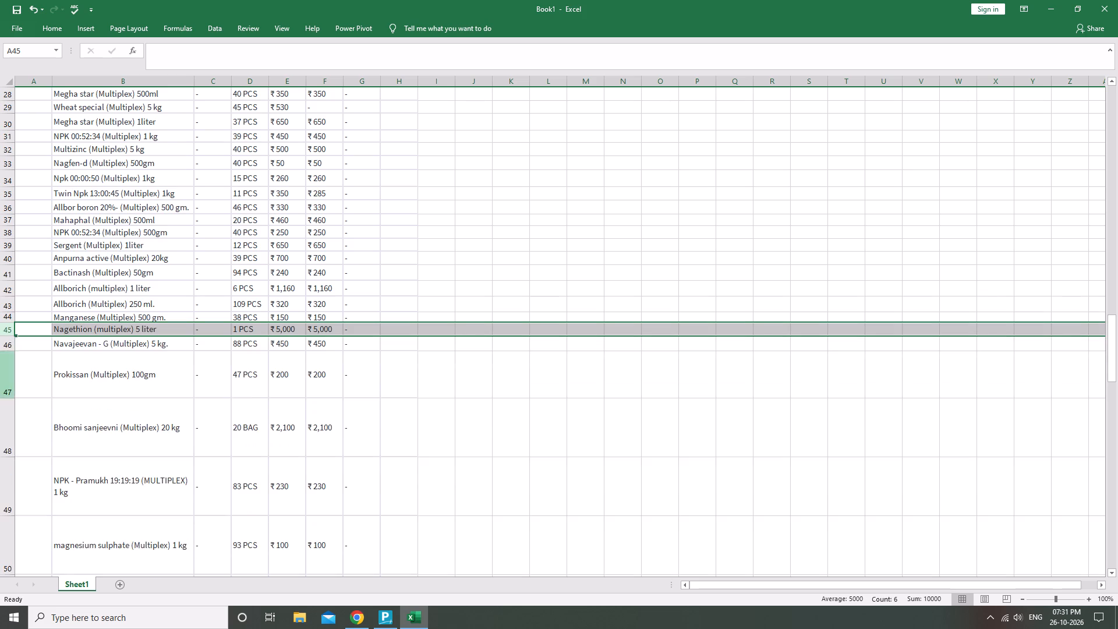
pyautogui.moveTo(12, 400); pyautogui.dragTo(2, 365)
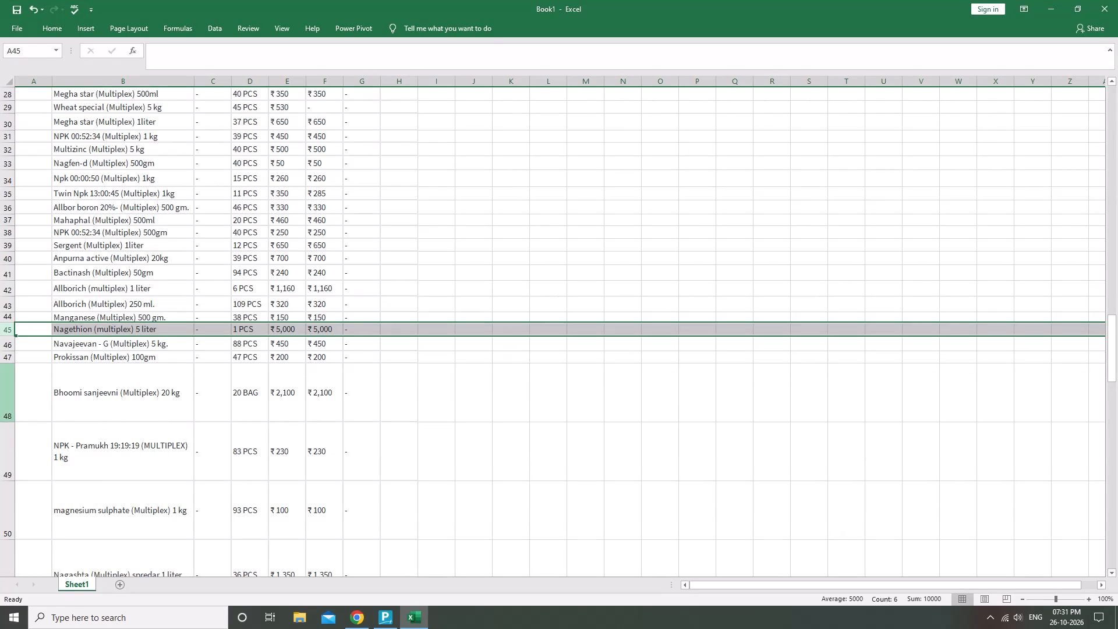
pyautogui.moveTo(3, 421); pyautogui.dragTo(12, 384)
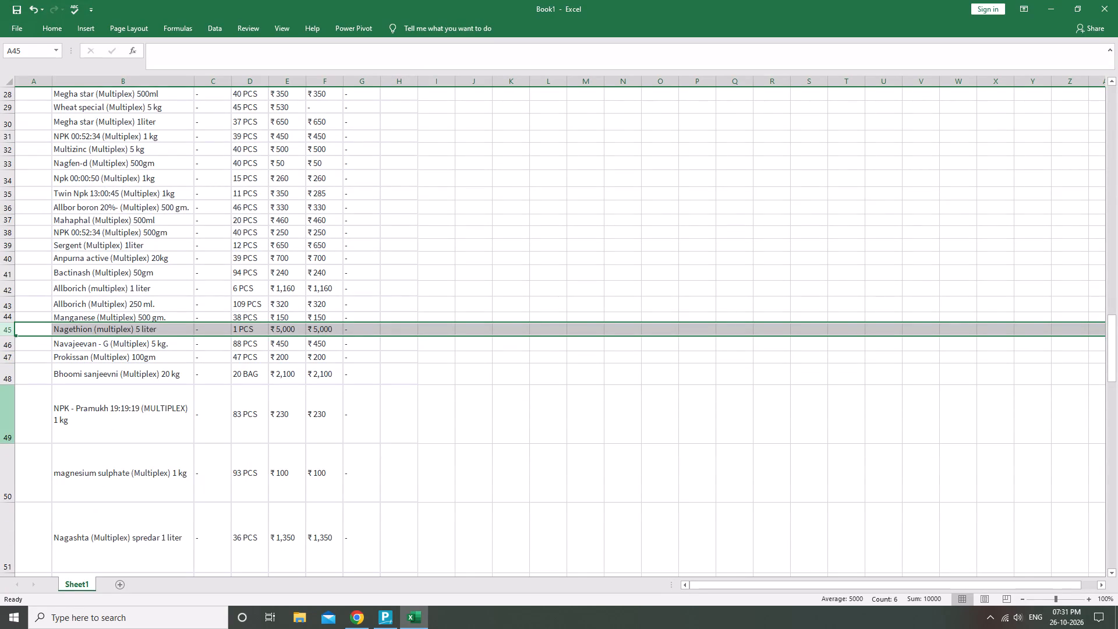
pyautogui.click(13, 384)
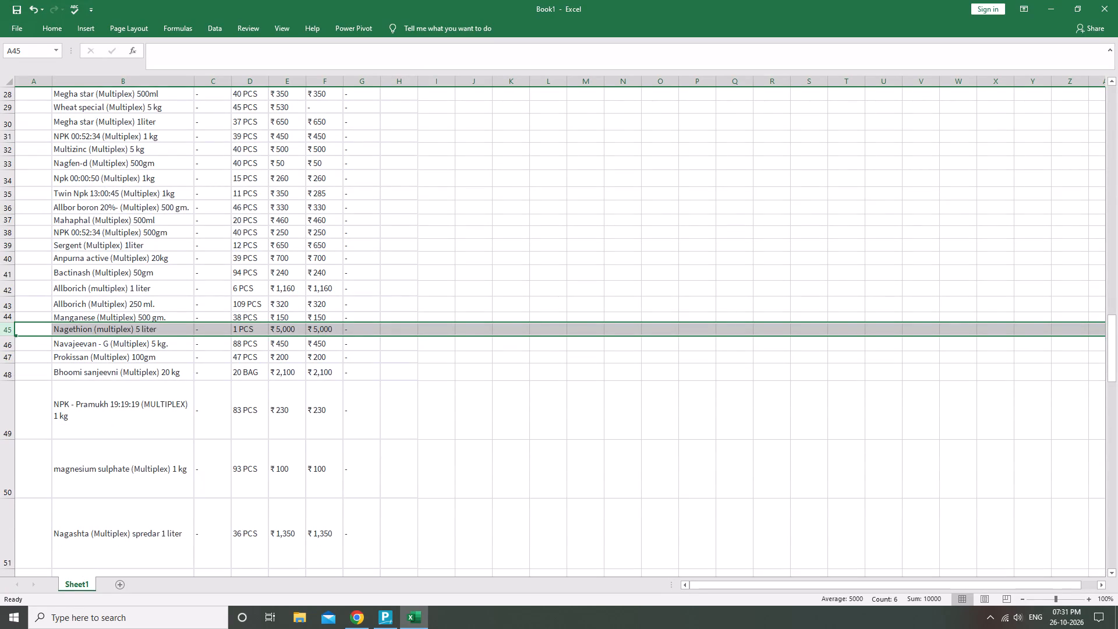
# Shrink rows 49 to 51, from NPK - Pramukh 19:19:19 (MULTIPLEX) 1 kg to Nagashta (Multiplex) spredar 1 liter, to single-line height.
pyautogui.moveTo(0, 442); pyautogui.dragTo(5, 394)
pyautogui.click(5, 394)
pyautogui.click(2, 454)
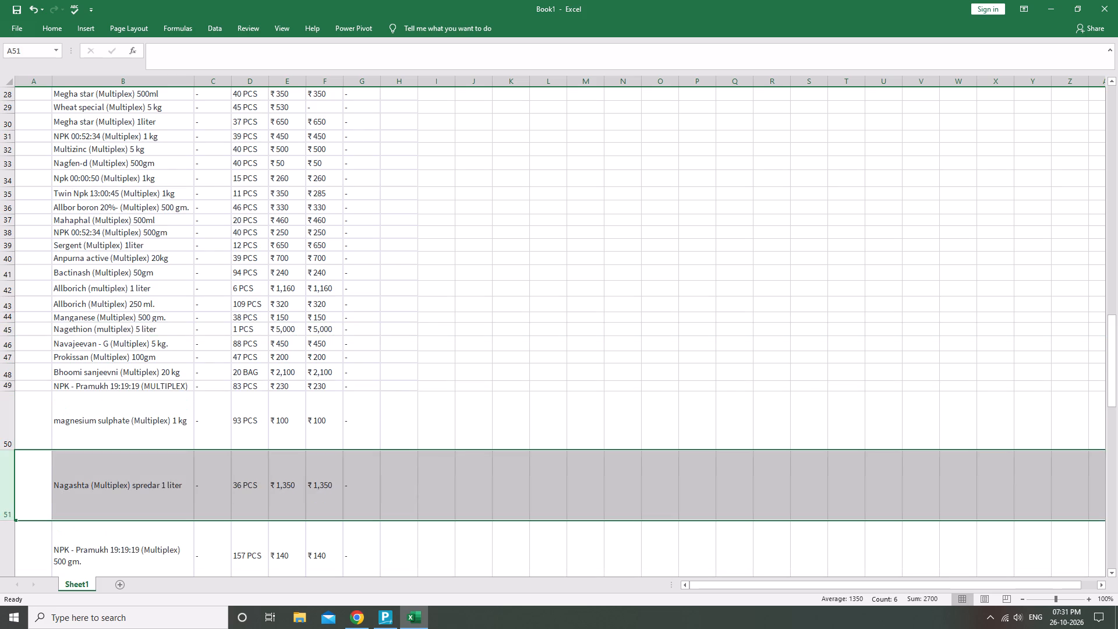
pyautogui.moveTo(5, 447); pyautogui.dragTo(12, 403)
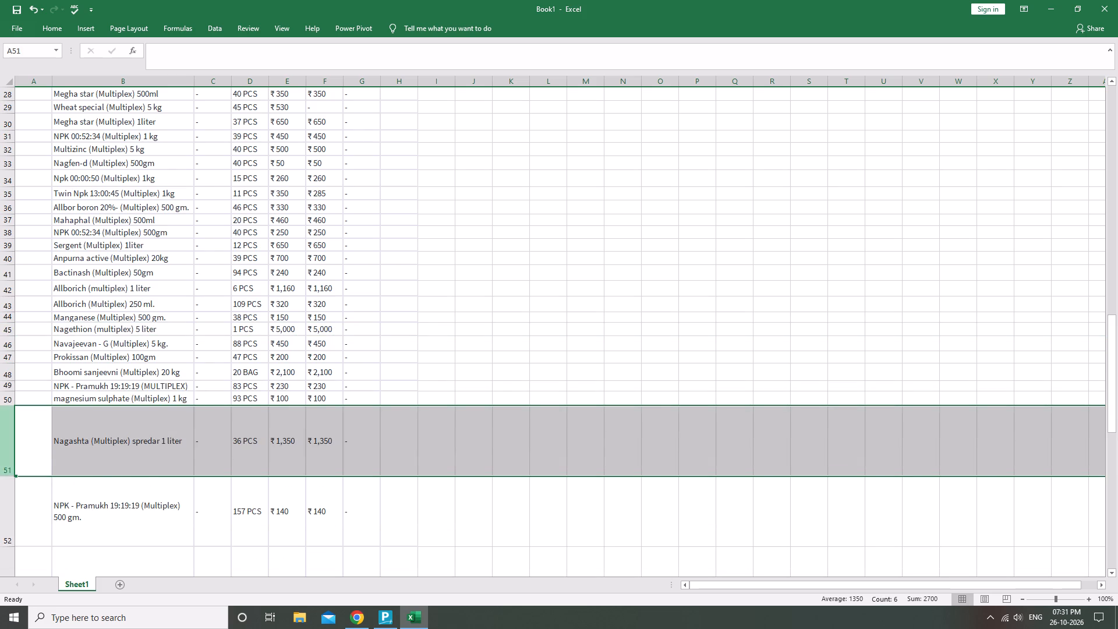
pyautogui.moveTo(7, 475); pyautogui.dragTo(5, 423)
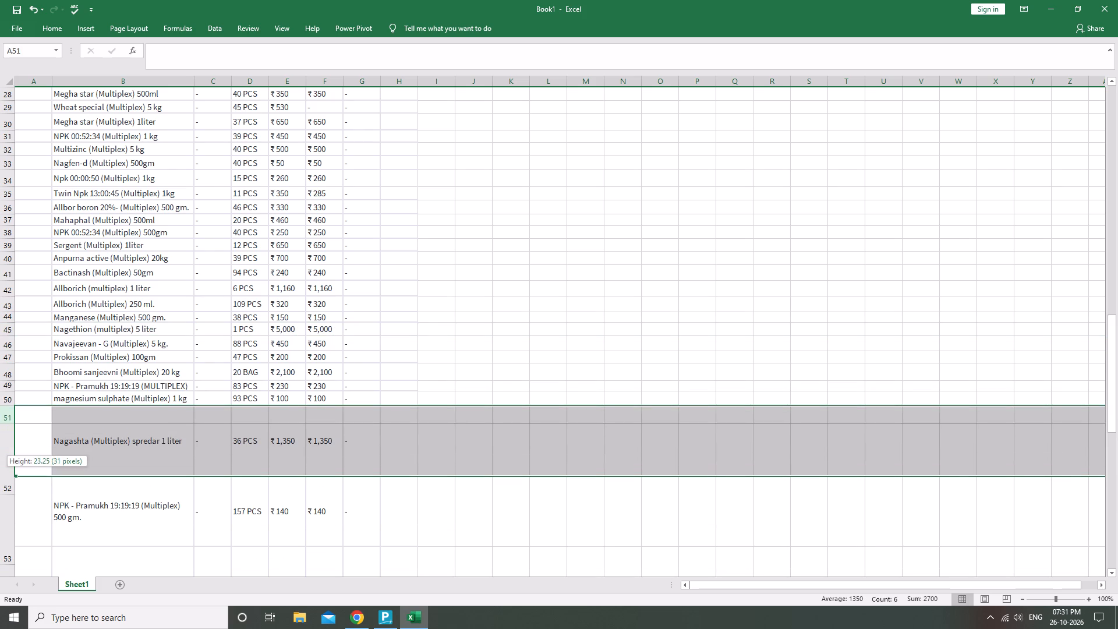
pyautogui.moveTo(5, 423); pyautogui.dragTo(9, 417)
pyautogui.click(2, 492)
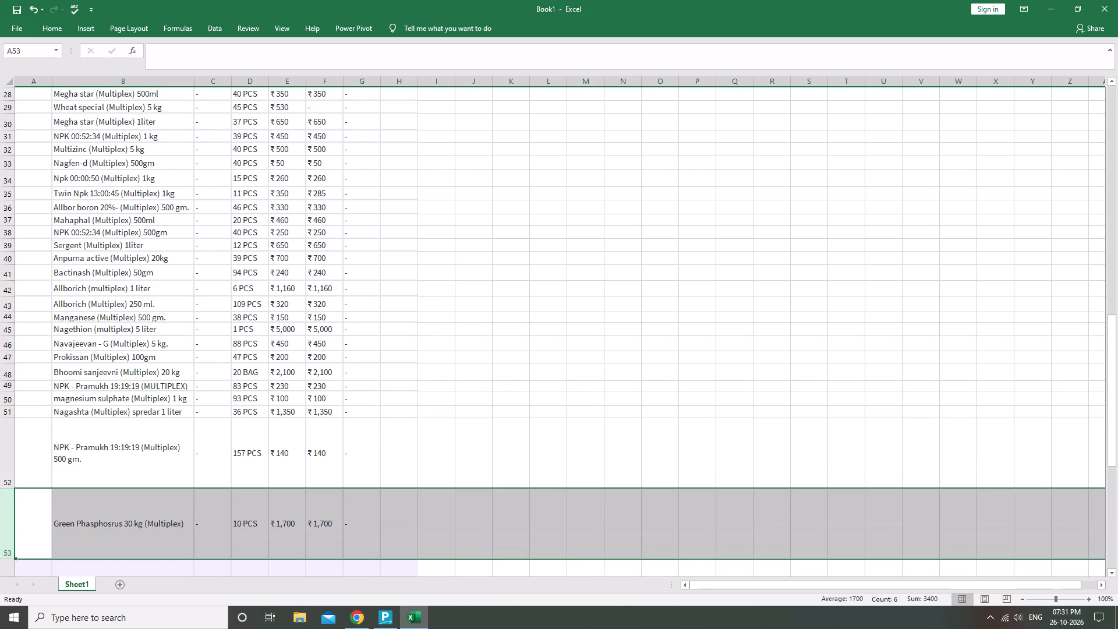
# Reduce rows 52 to 55 to fit their item names: single-line height for Green Phasphosrus 30 kg, two-line height for the other three.
pyautogui.moveTo(2, 488); pyautogui.dragTo(9, 434)
pyautogui.click(9, 434)
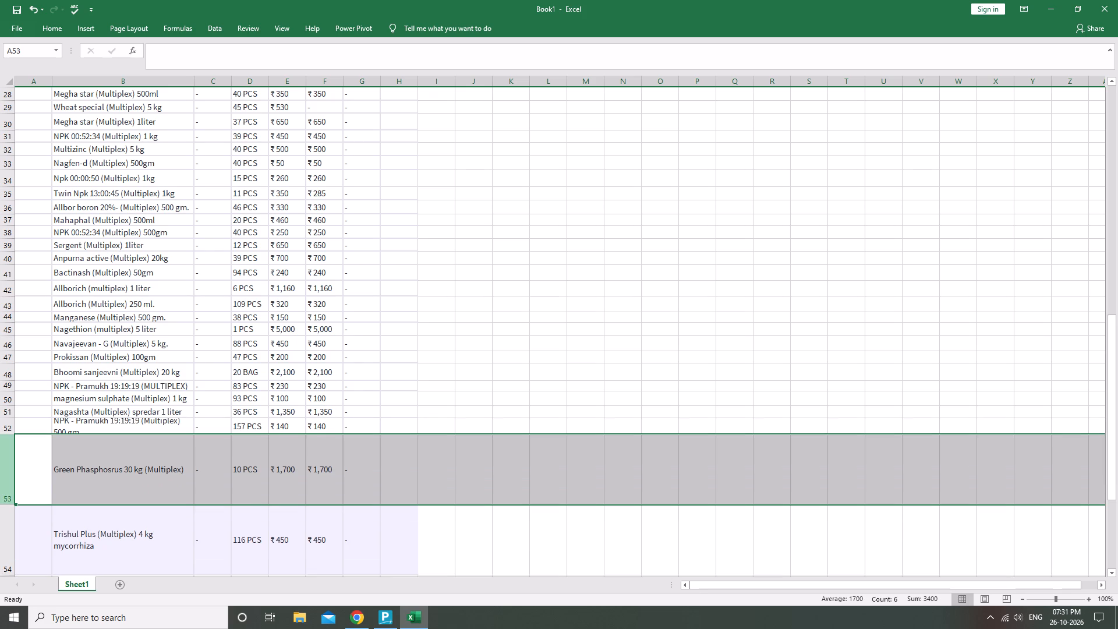
pyautogui.moveTo(8, 503); pyautogui.dragTo(10, 447)
pyautogui.click(3, 433)
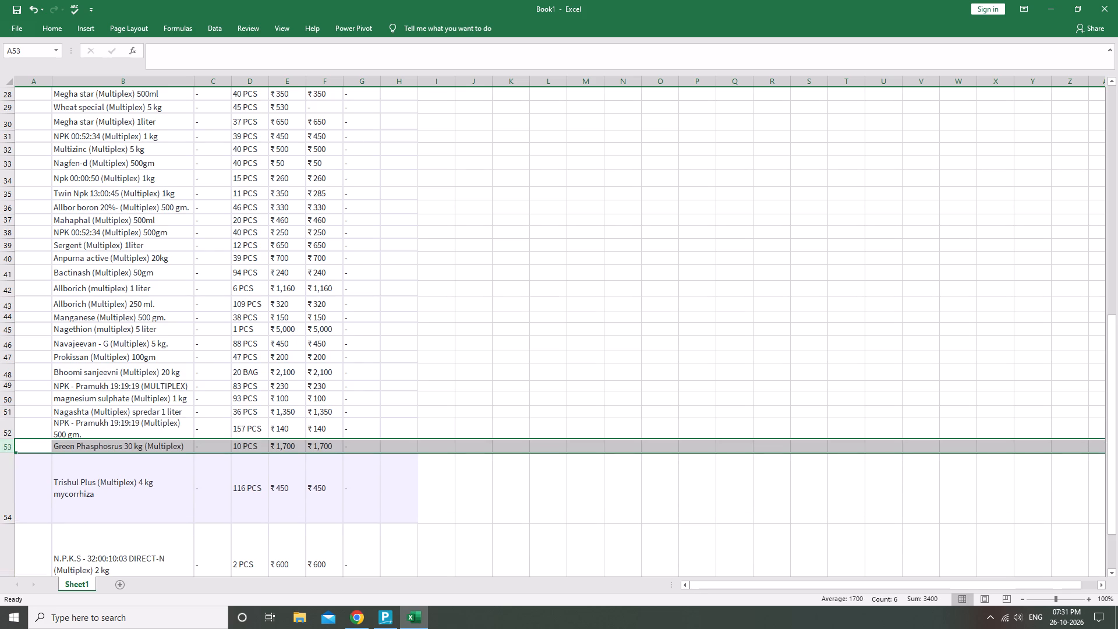
pyautogui.scroll(-2, 0, 499)
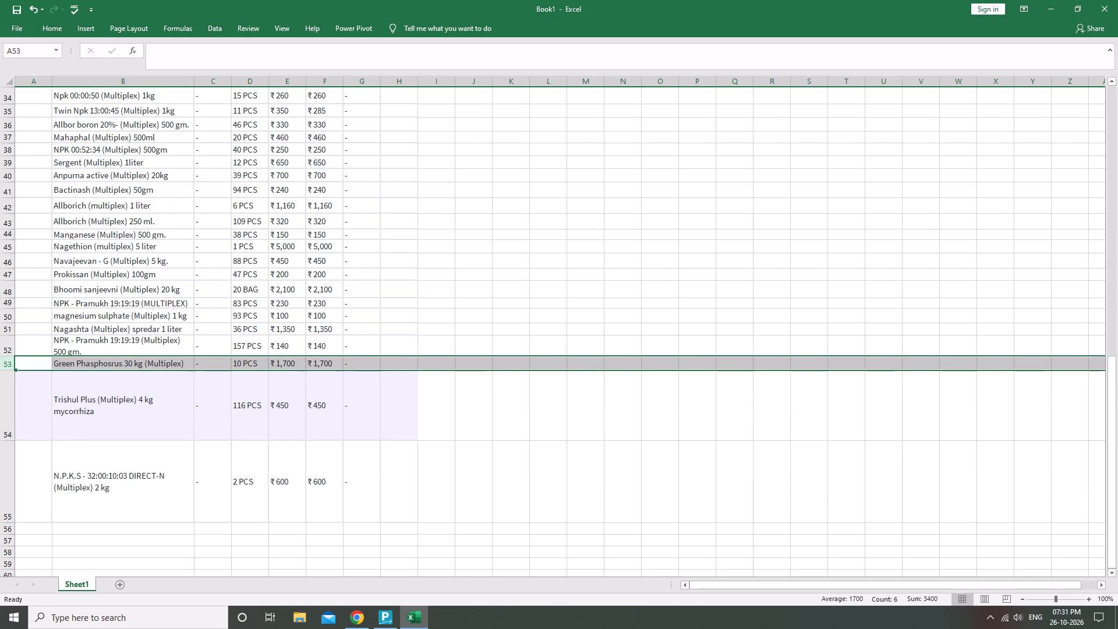
pyautogui.moveTo(13, 439); pyautogui.dragTo(0, 389)
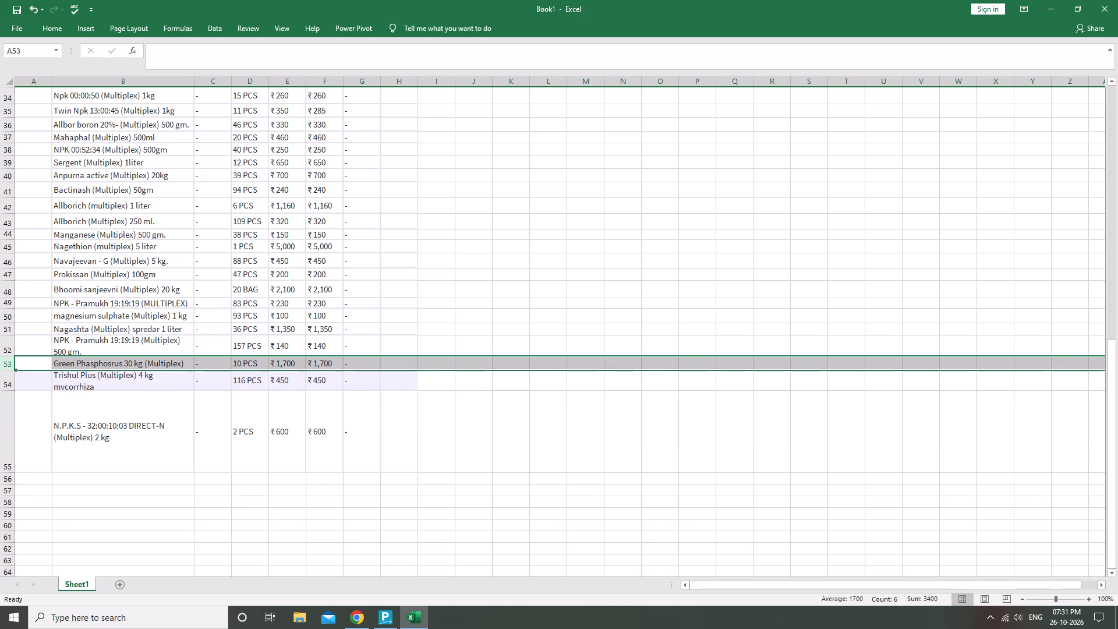
pyautogui.click(0, 389)
pyautogui.moveTo(7, 475); pyautogui.dragTo(15, 412)
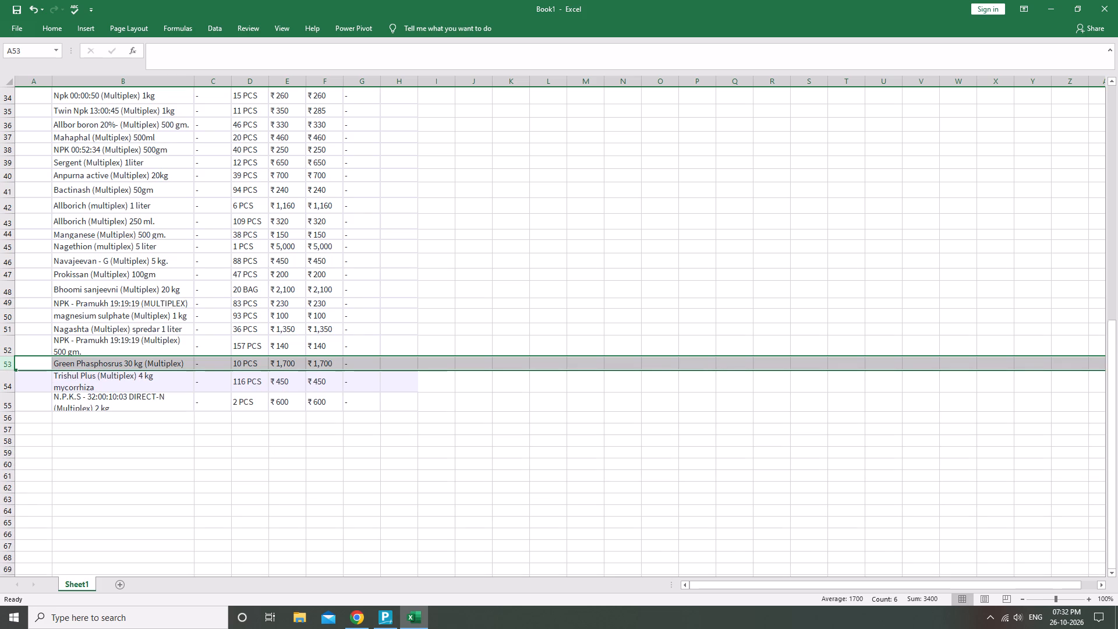
pyautogui.click(15, 412)
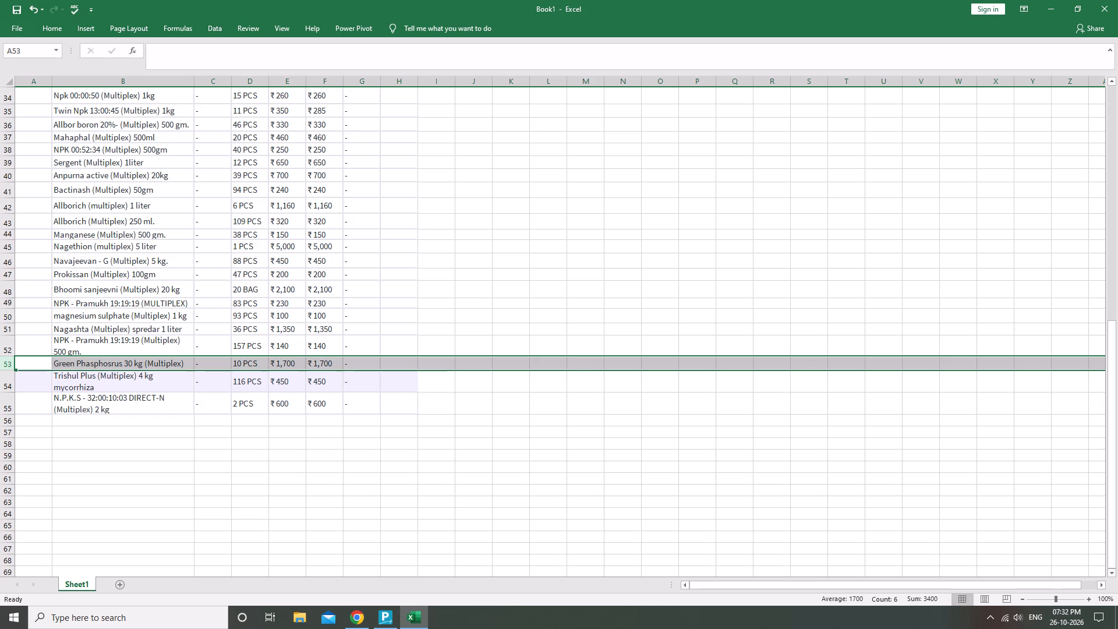
pyautogui.click(147, 386)
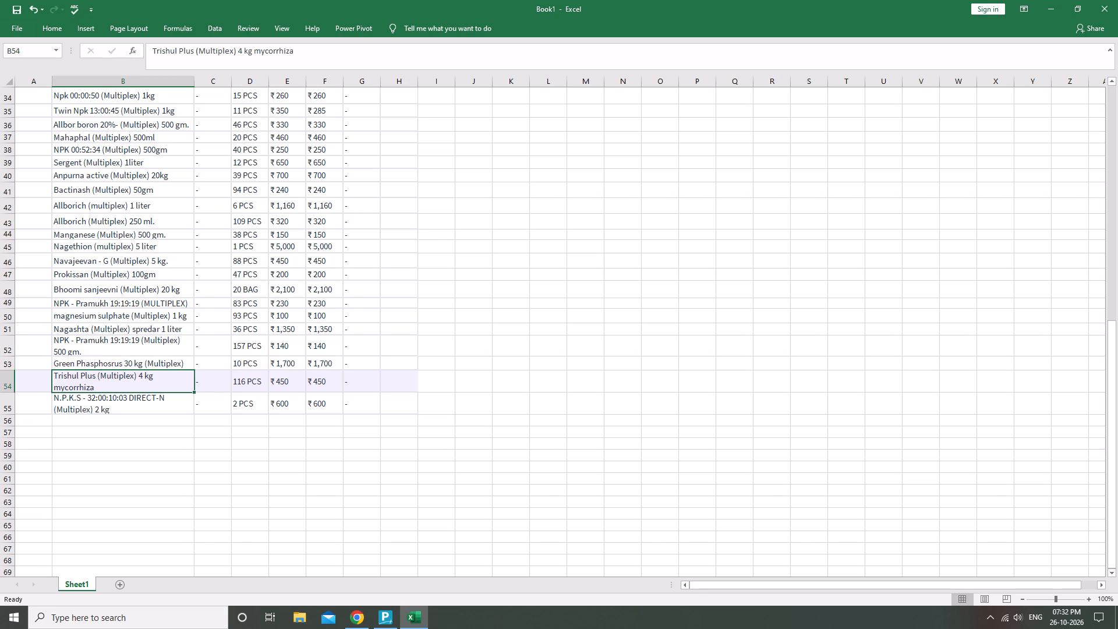
# Hide the price columns F and E by narrowing each to zero width.
pyautogui.scroll(9, 292, 128)
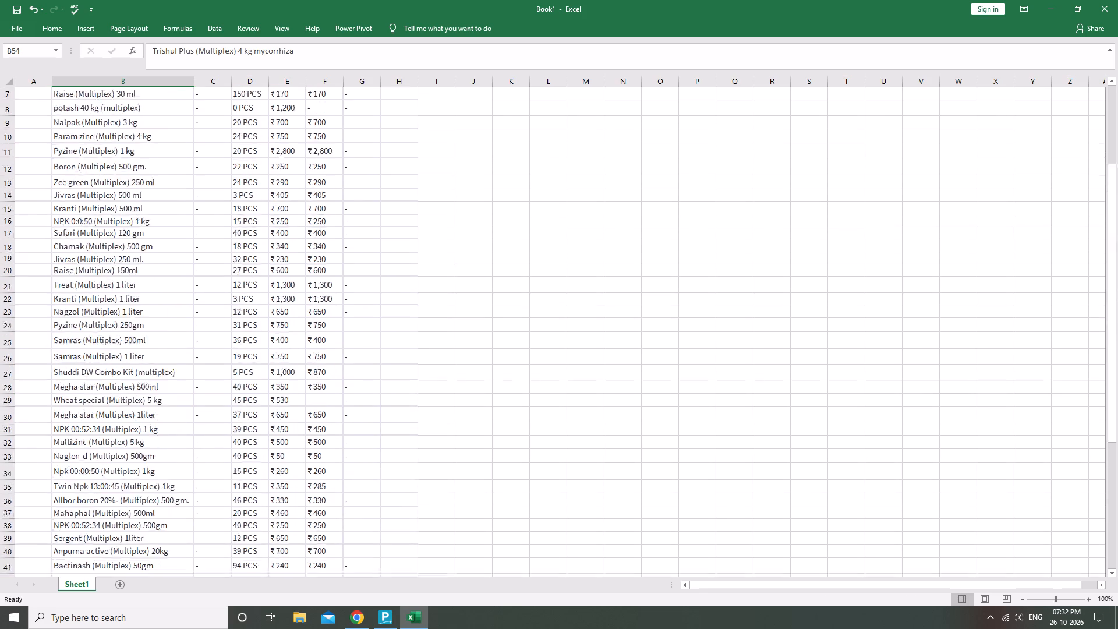
pyautogui.scroll(8, 288, 132)
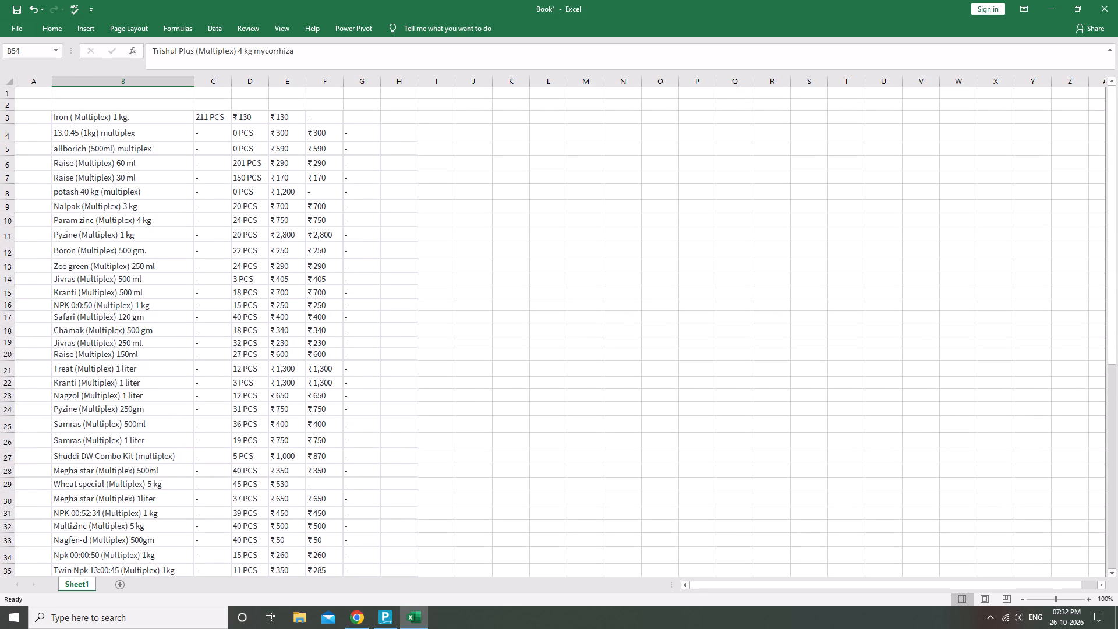
pyautogui.moveTo(343, 79); pyautogui.dragTo(275, 81)
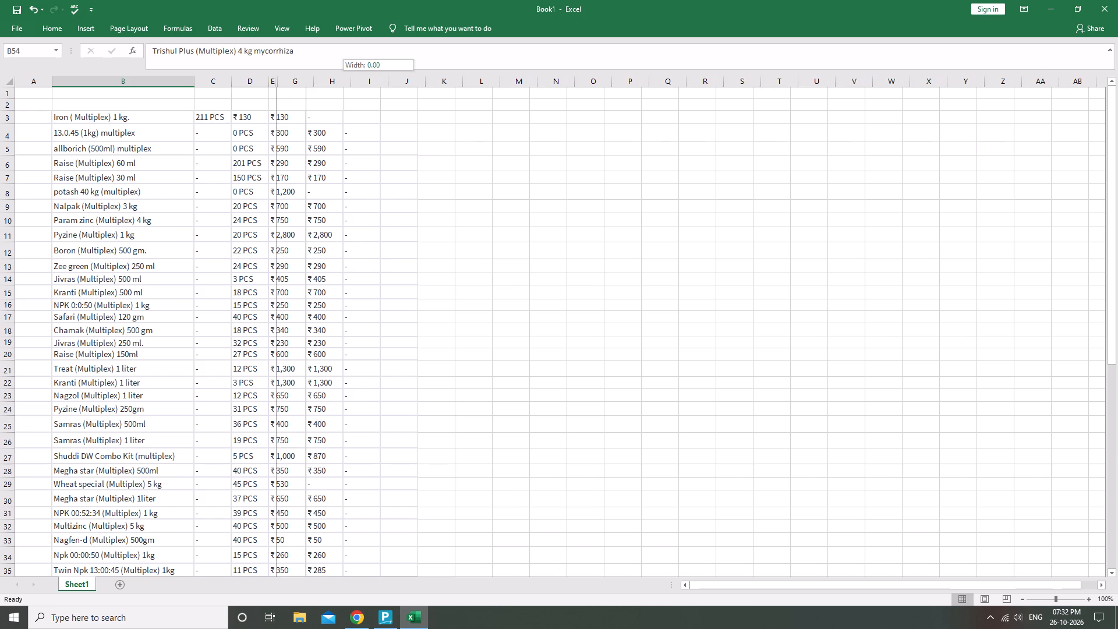
pyautogui.moveTo(275, 81); pyautogui.dragTo(269, 83)
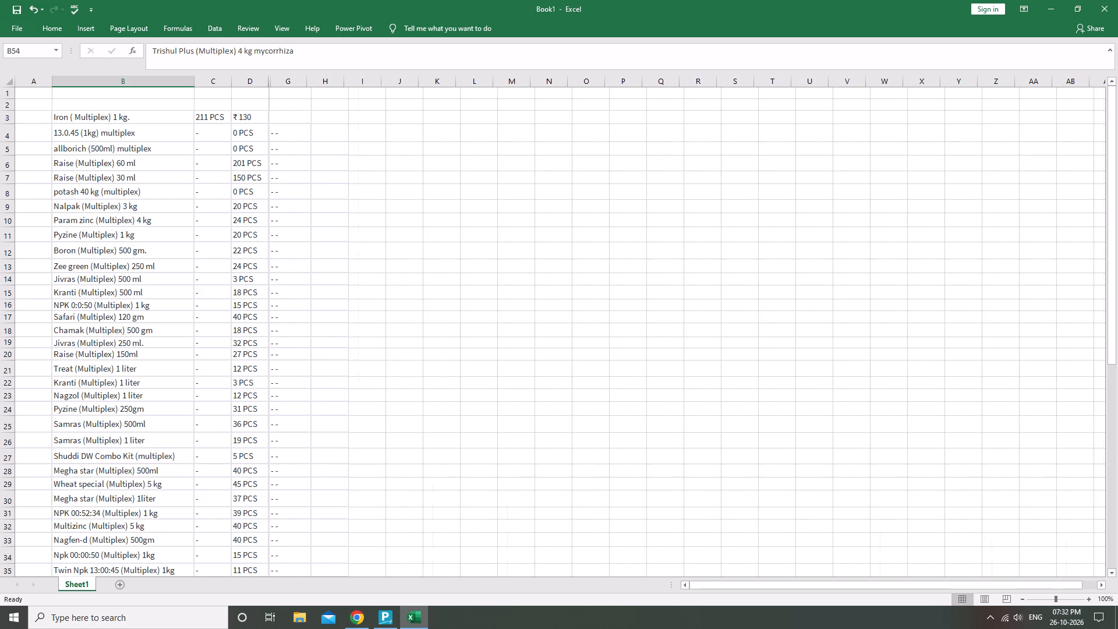
# Enter the Iron (Multiplex) 1 kg. stock quantity in D3 as 211 pcs, replacing the price, and clear C3.
pyautogui.click(222, 118)
pyautogui.click(249, 116)
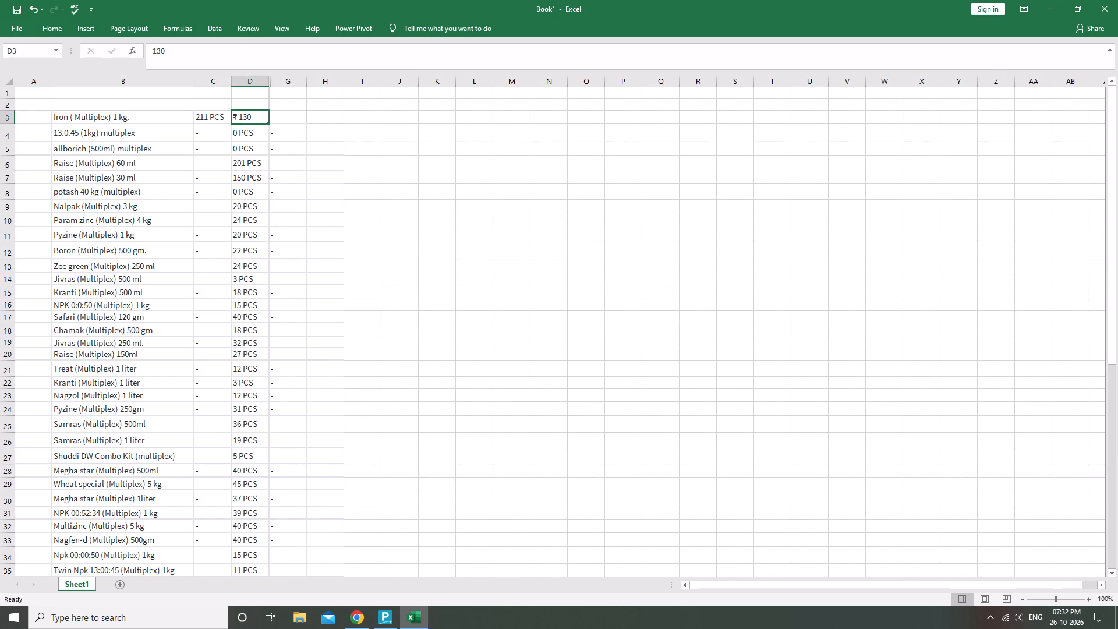
pyautogui.write('211')
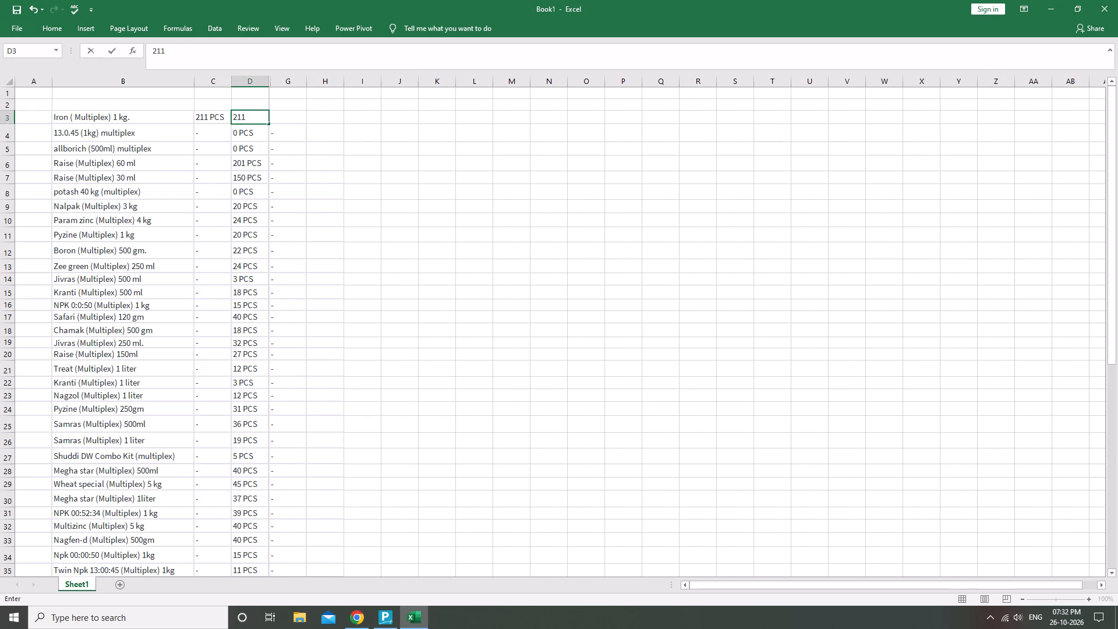
pyautogui.click(224, 119)
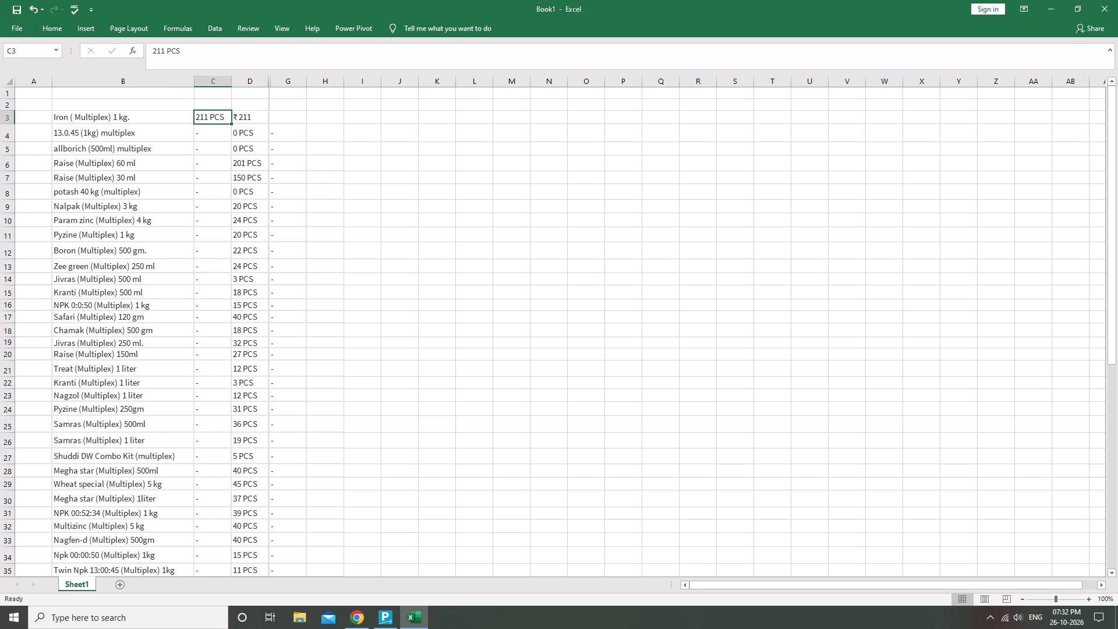
pyautogui.press('Delete')
pyautogui.click(250, 115)
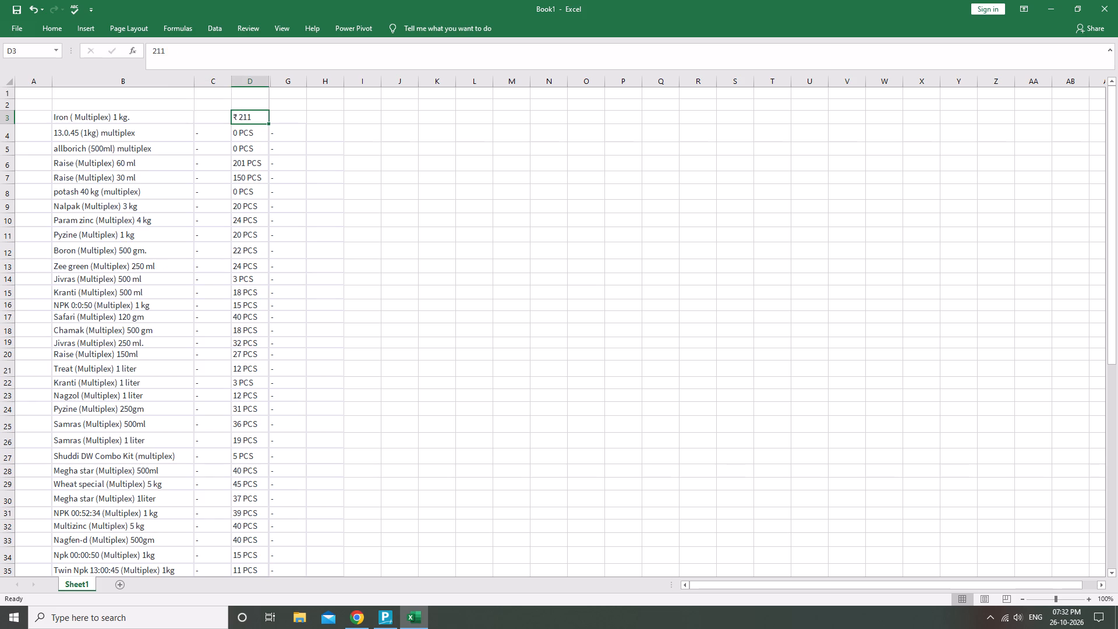
pyautogui.press('2')
pyautogui.write('11')
pyautogui.press('space')
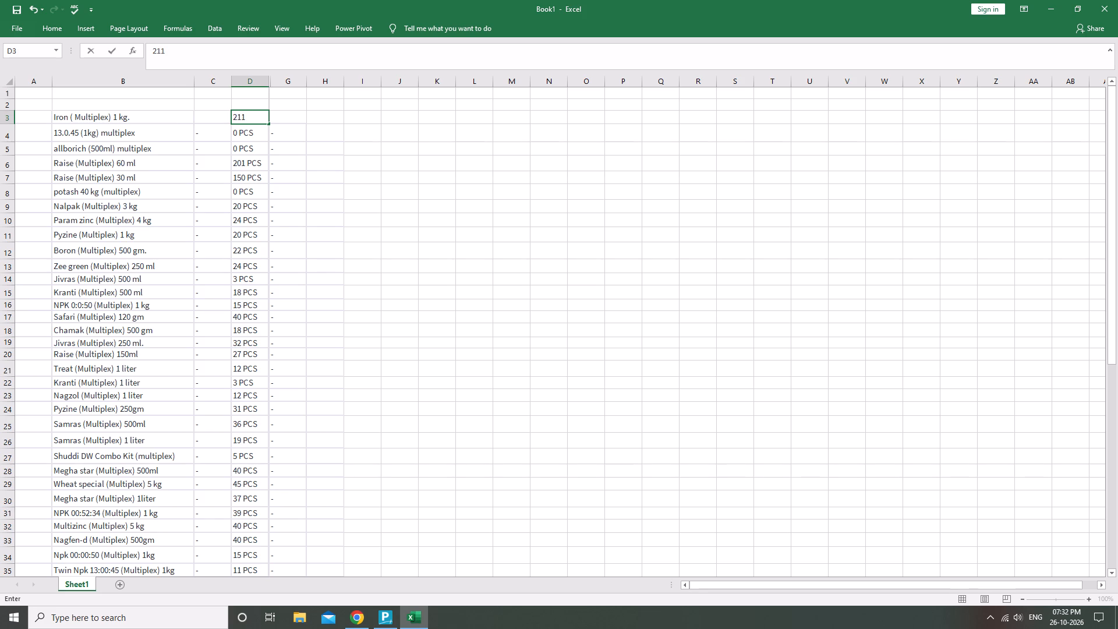
pyautogui.write('pcs')
pyautogui.click(279, 139)
# Clear the names of the zero-stock items 13.0.45 (1kg), allborich (500ml) and potash 40 kg in column B.
pyautogui.click(135, 135)
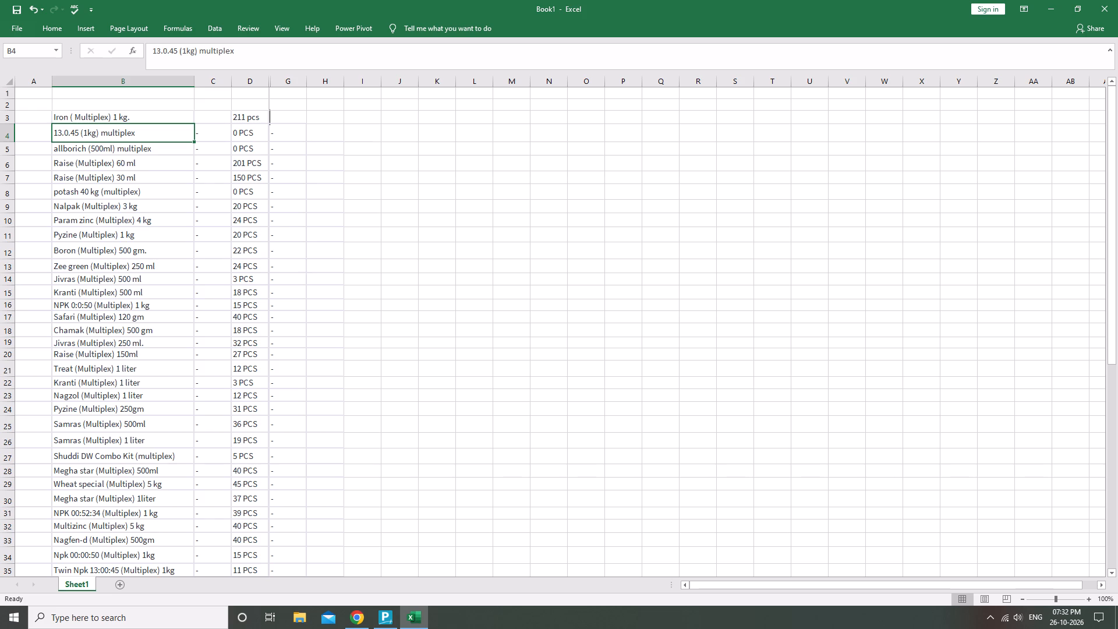
pyautogui.press('Delete')
pyautogui.click(66, 150)
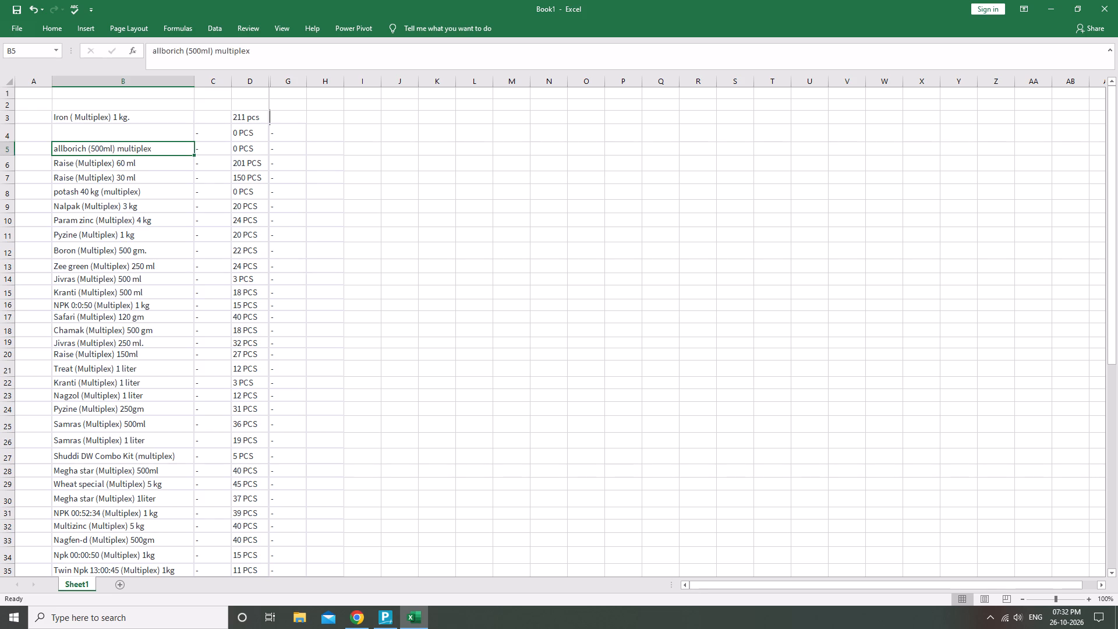
pyautogui.press('Delete')
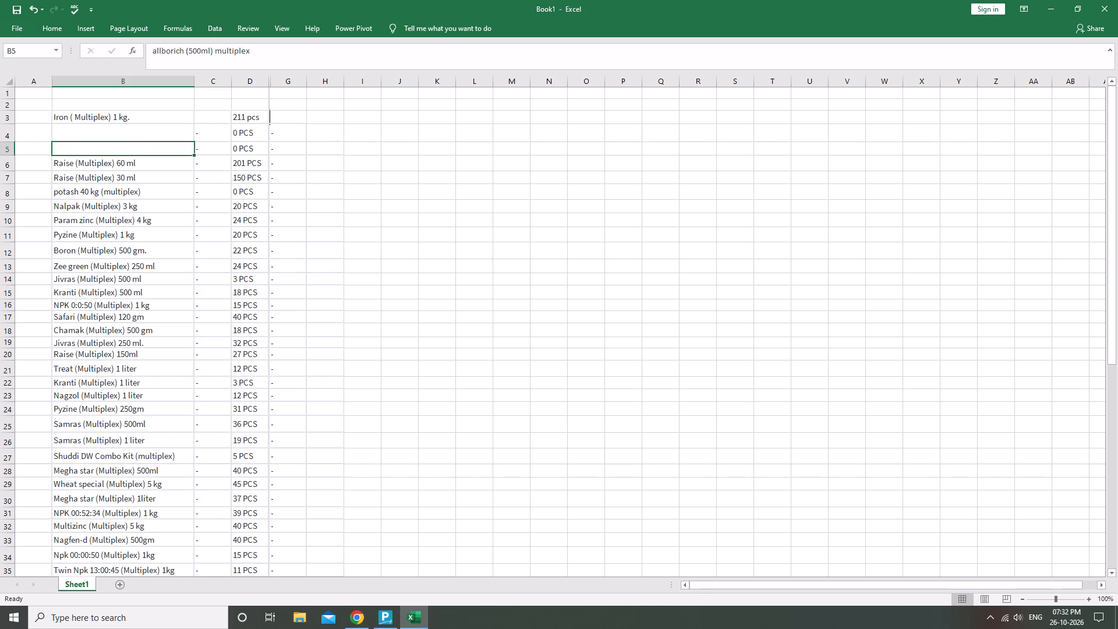
pyautogui.click(64, 193)
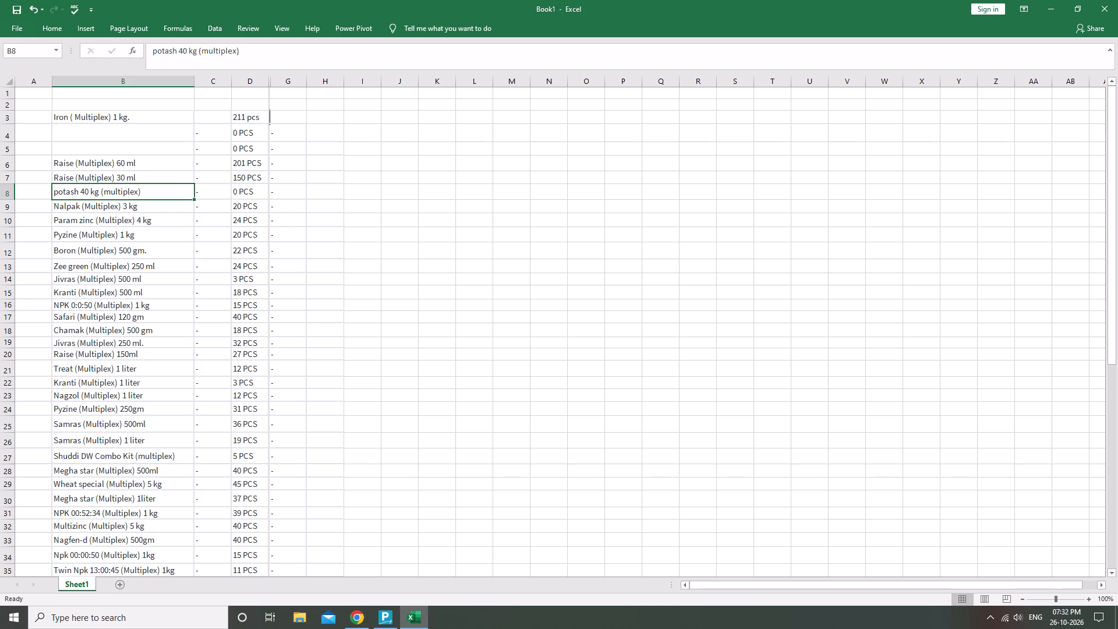
pyautogui.press('Delete')
# Delete the entire rows of the cleared potash 40 kg and allborich (500ml) items, rows 8 and 5.
pyautogui.hotkey('ctrl', '-')
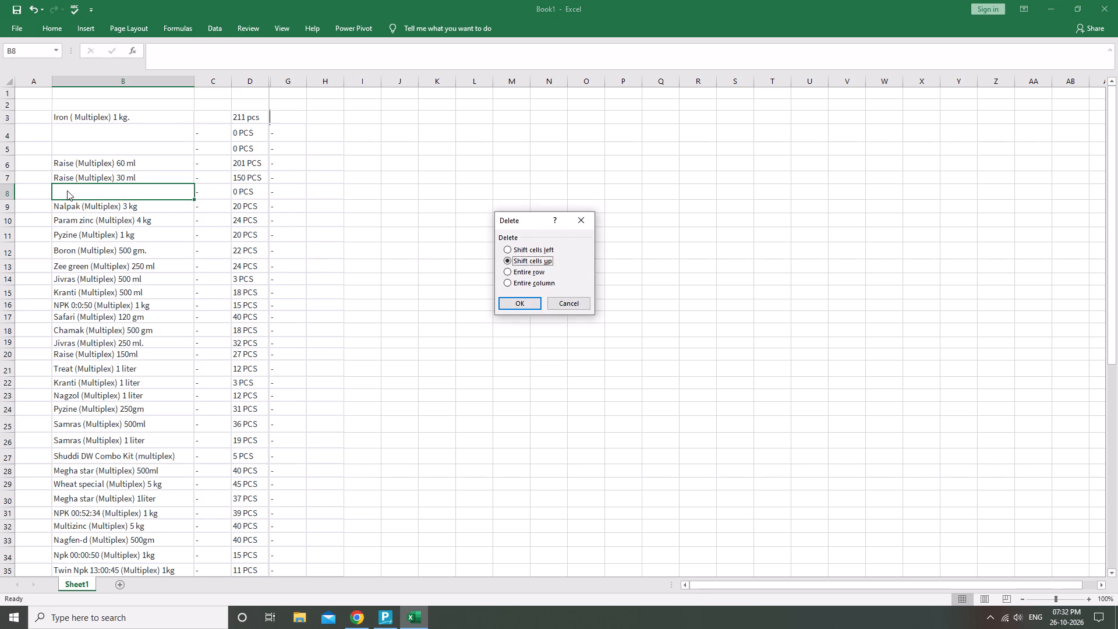
pyautogui.click(510, 269)
pyautogui.click(533, 300)
pyautogui.click(128, 149)
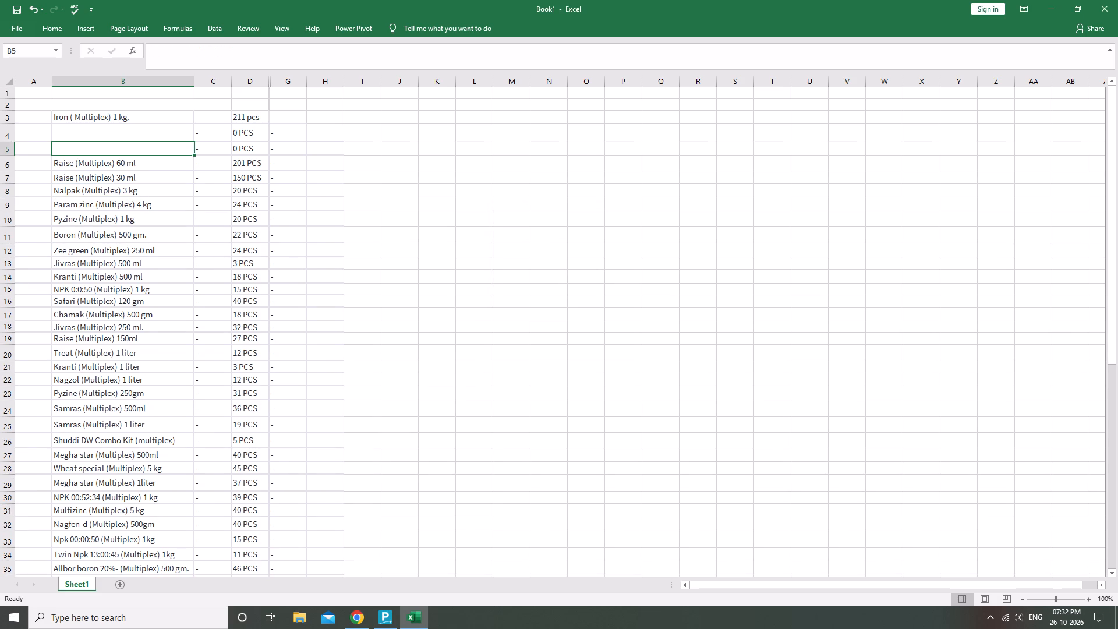
pyautogui.press('Left')
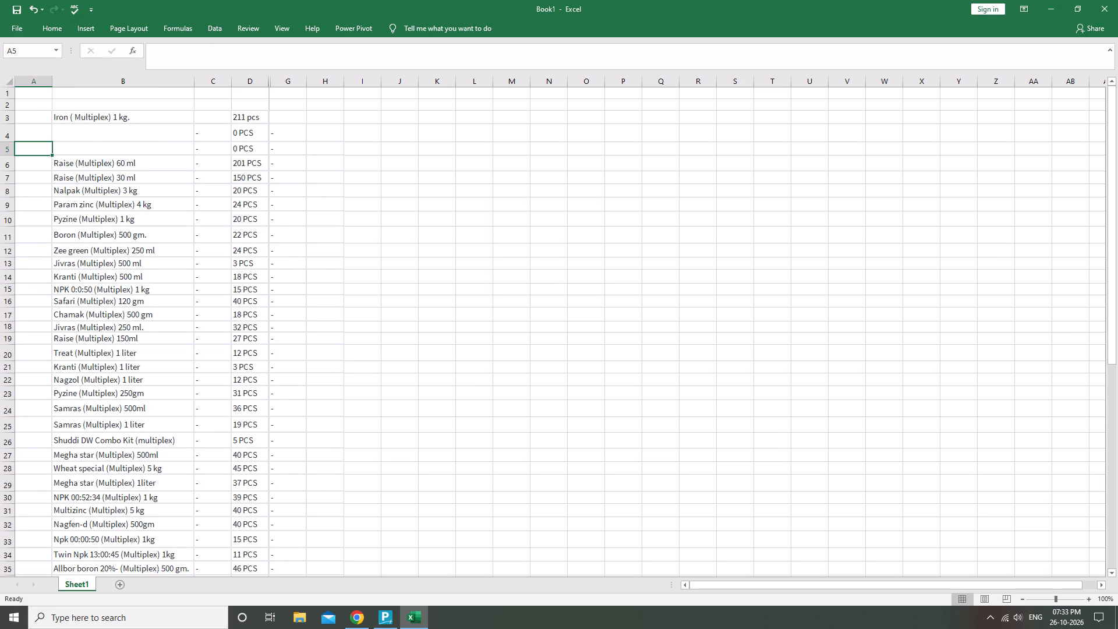
pyautogui.hotkey('ctrl', '-')
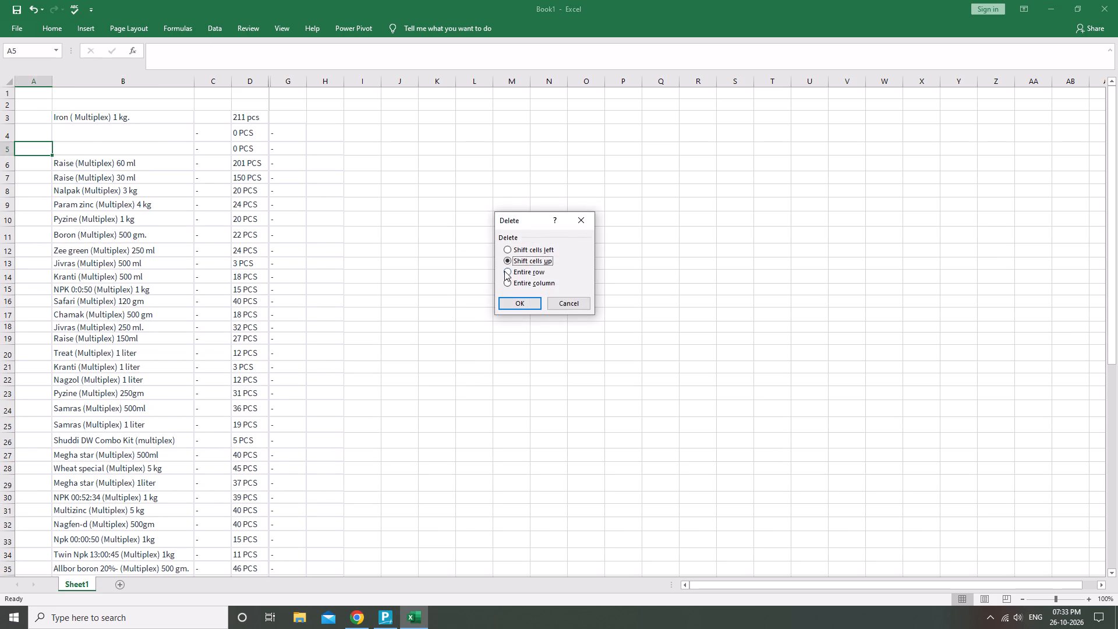
pyautogui.click(505, 271)
pyautogui.click(519, 305)
# Delete the empty cell B4, shifting the cells below it up.
pyautogui.click(126, 129)
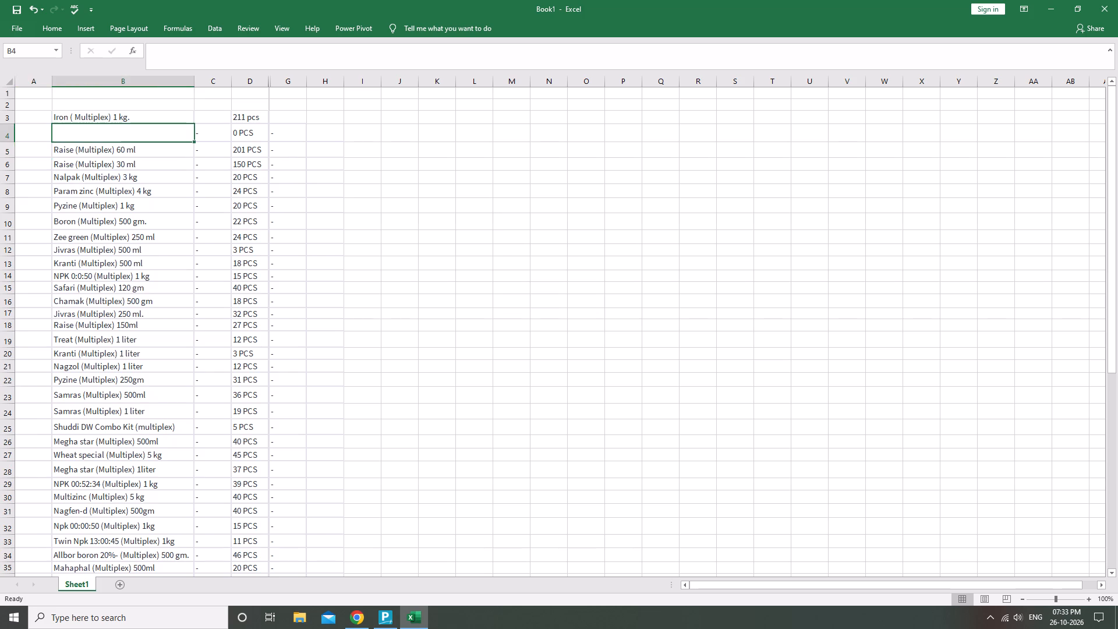
pyautogui.hotkey('ctrl', '-')
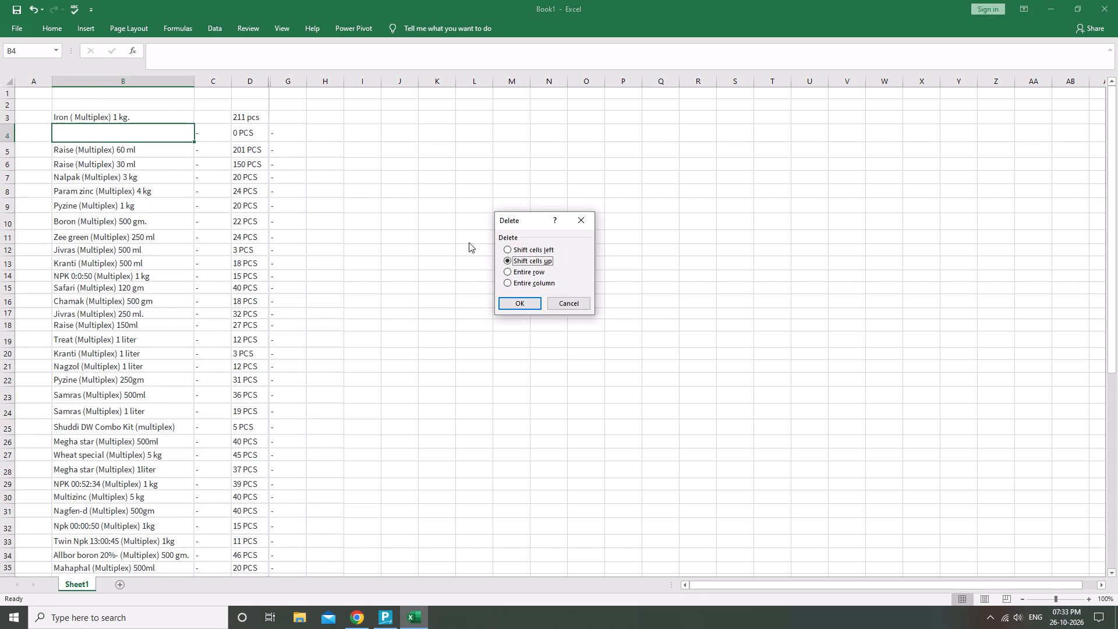
pyautogui.click(513, 300)
# Hide column G by narrowing it to zero width and narrow column C to fit its dashes.
pyautogui.moveTo(309, 81); pyautogui.dragTo(309, 80)
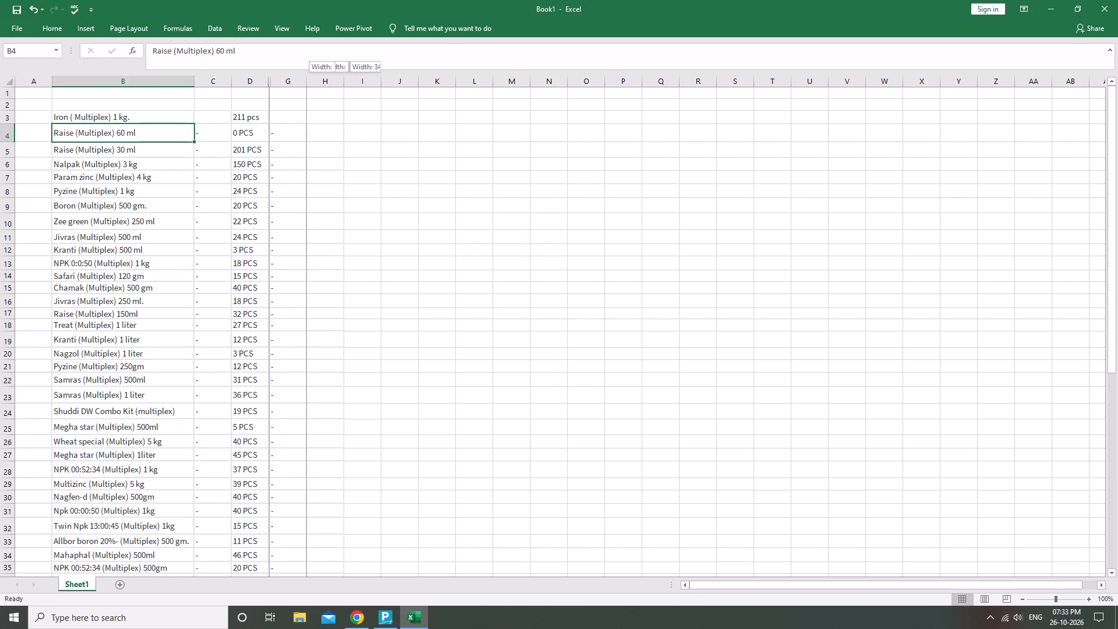
pyautogui.moveTo(309, 80); pyautogui.dragTo(273, 82)
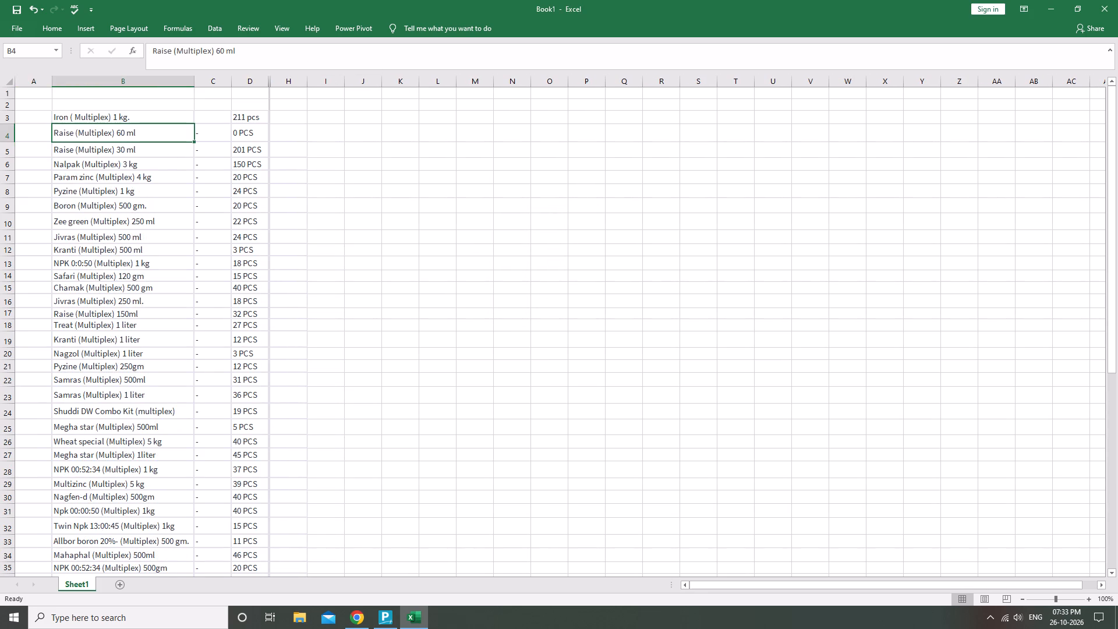
pyautogui.moveTo(229, 77); pyautogui.dragTo(200, 77)
# Clear the stock quantity in D53, beside the nameless row at the end of the list.
pyautogui.scroll(-4, 247, 285)
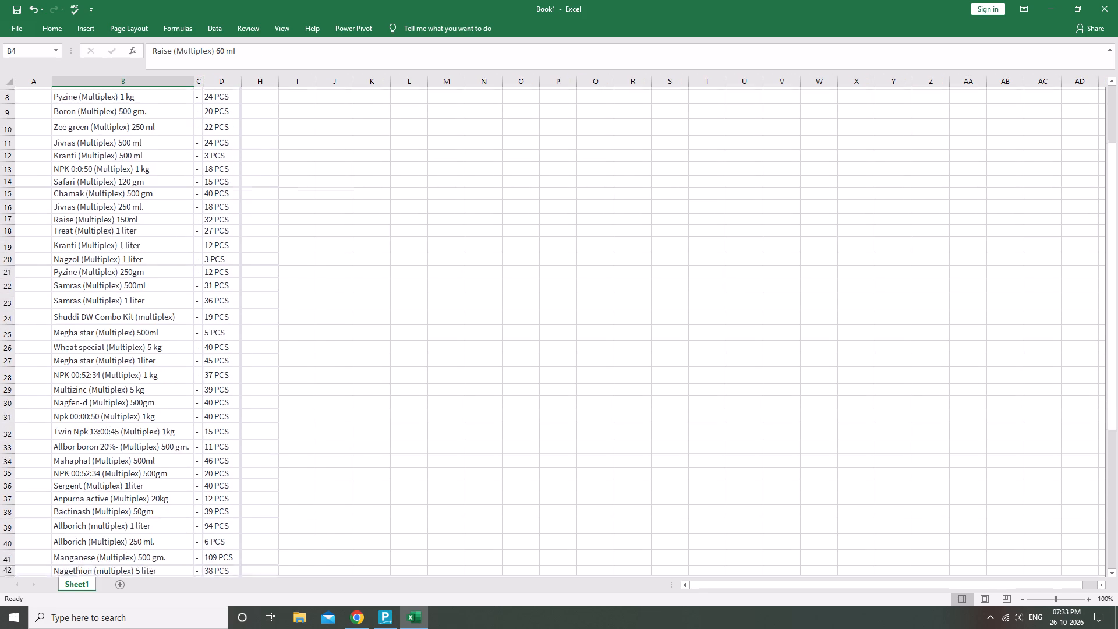
pyautogui.scroll(-6, 247, 285)
pyautogui.click(213, 423)
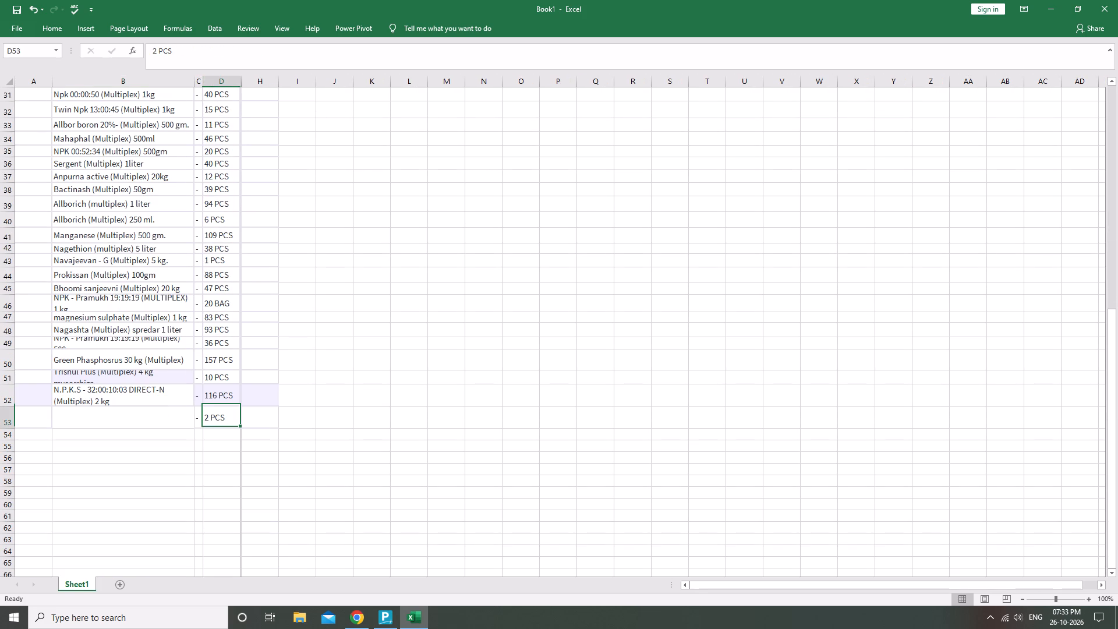
pyautogui.press('Delete')
# Check the last Multiplex items and their stock quantities in myBillBook in Chrome, and return to Excel.
pyautogui.click(359, 617)
pyautogui.scroll(-2, 416, 560)
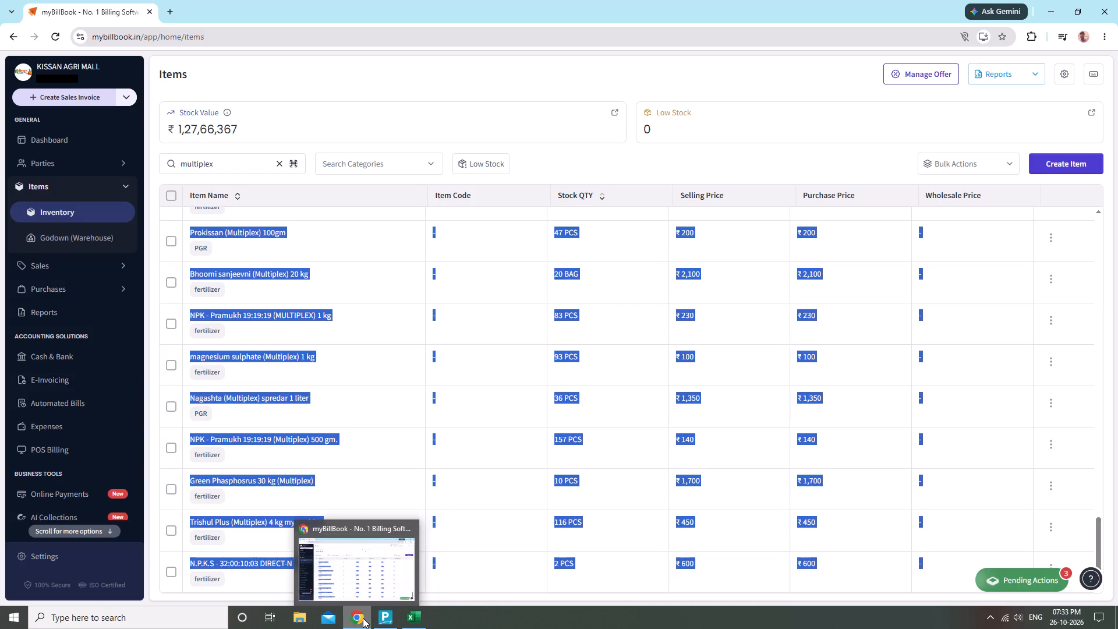
pyautogui.click(410, 613)
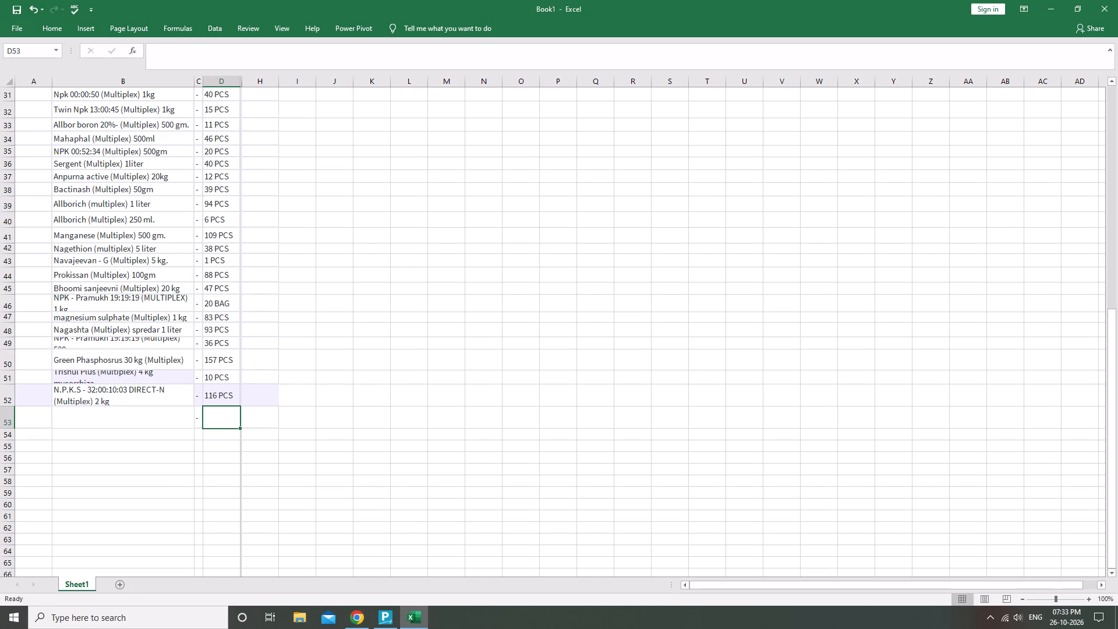
# Increase the height of row 51, Trishul Plus (Multiplex) 4 kg mycorrhiza, to fit its two-line name.
pyautogui.moveTo(3, 385); pyautogui.dragTo(2, 390)
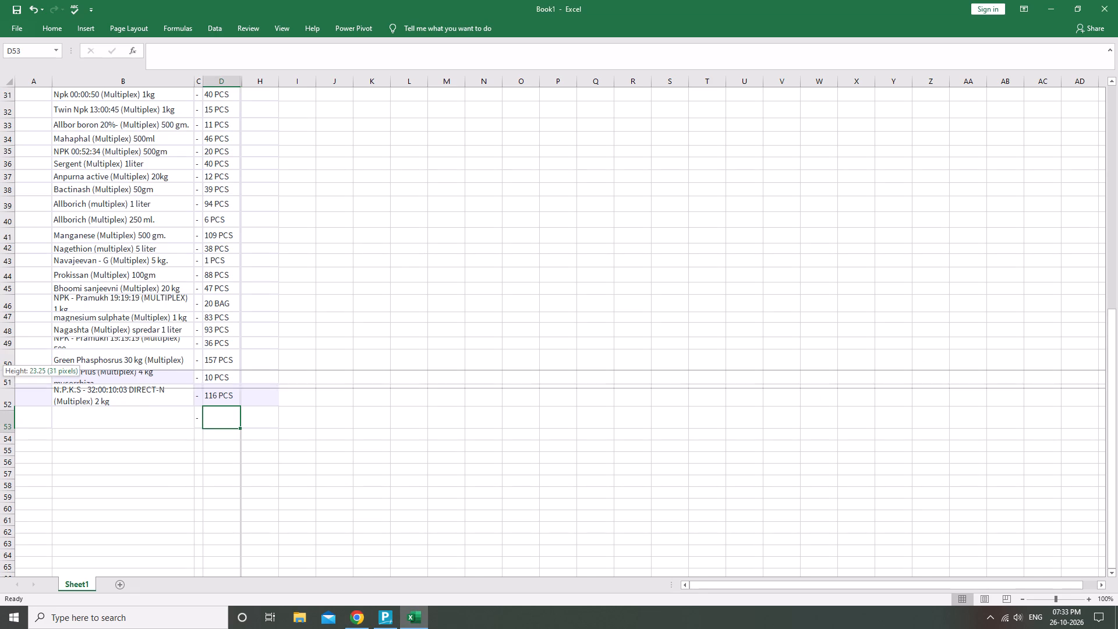
pyautogui.moveTo(2, 390); pyautogui.dragTo(1, 393)
# Look up Trishul Plus (Multiplex) 4 kg mycorrhiza in myBillBook and set its stock quantity in Excel cell D51 to 116 pcs.
pyautogui.click(384, 613)
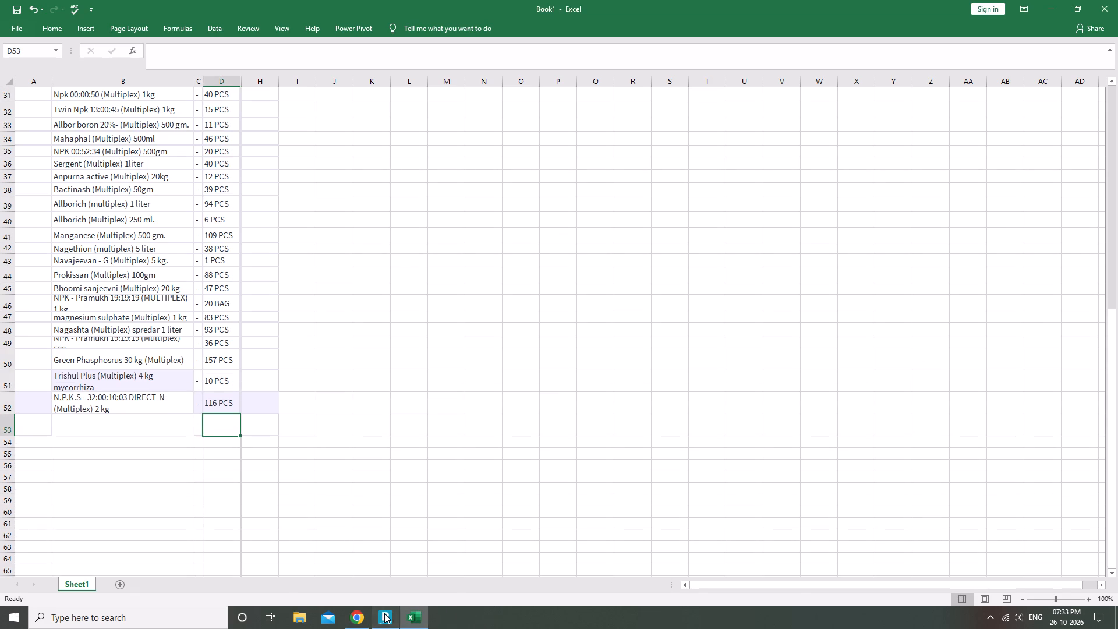
pyautogui.click(352, 611)
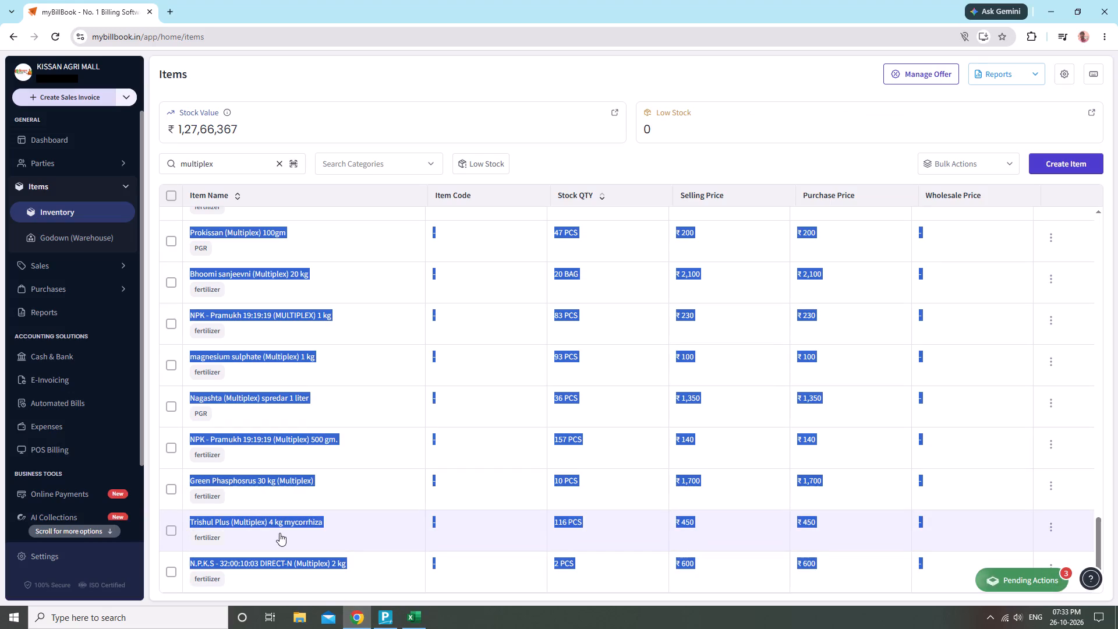
pyautogui.click(415, 617)
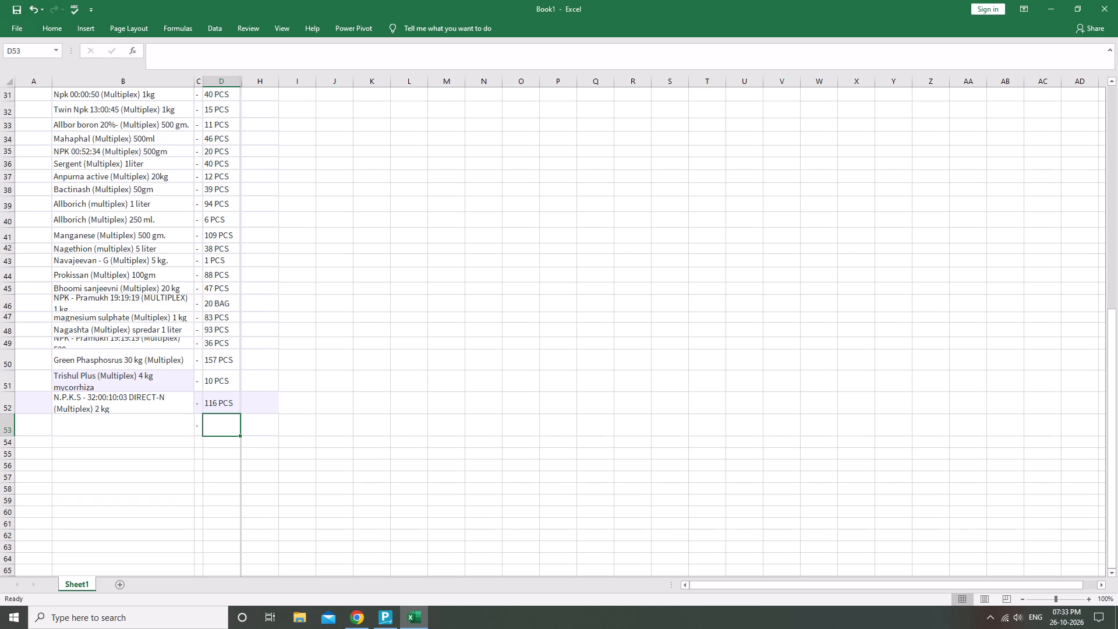
pyautogui.click(225, 386)
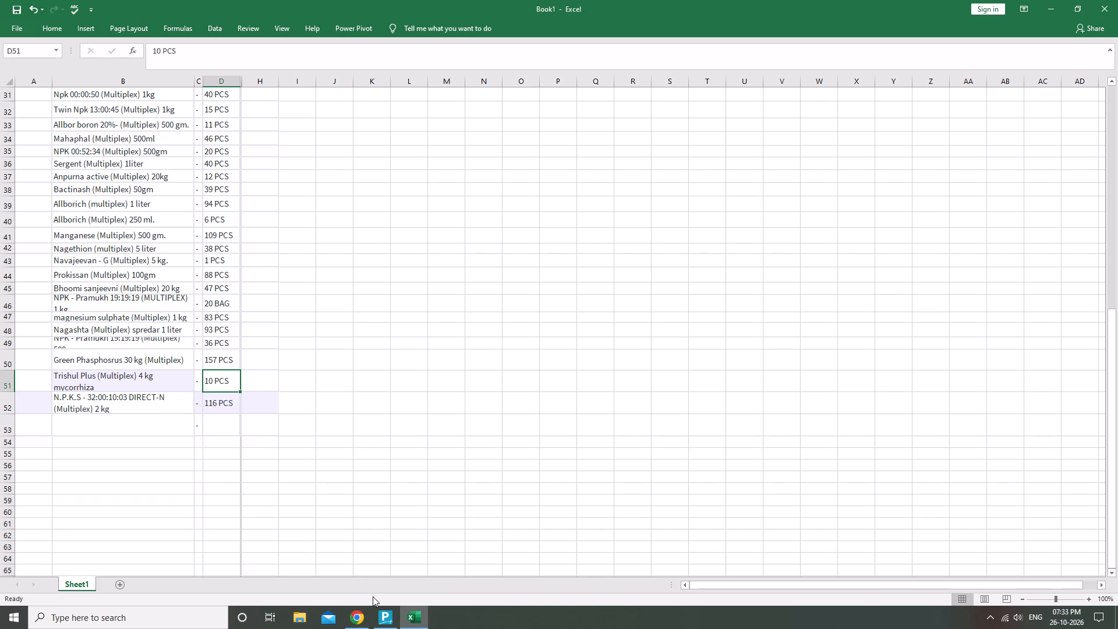
pyautogui.write('166')
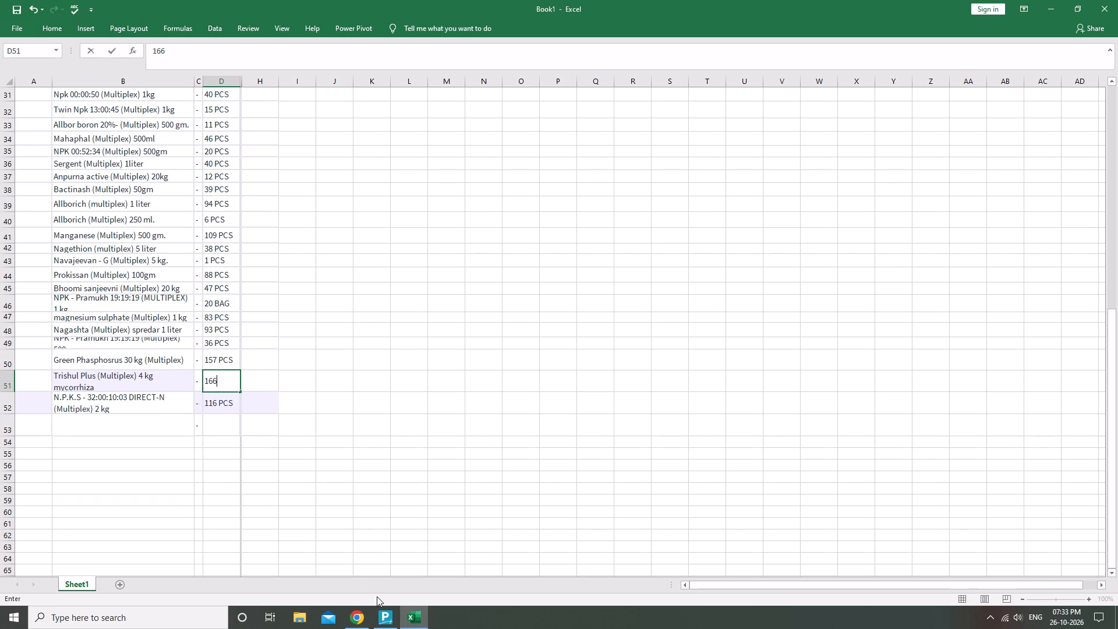
pyautogui.press('BackSpace')
pyautogui.press('BackSpace')
pyautogui.write('16')
pyautogui.press('space')
pyautogui.write('pcs')
pyautogui.press('Return')
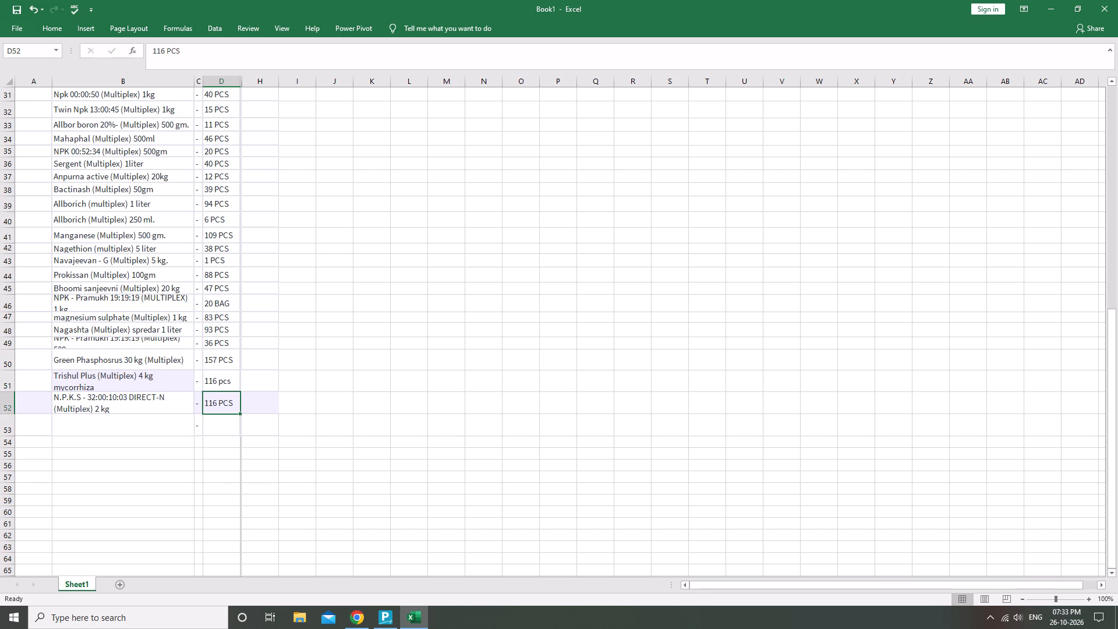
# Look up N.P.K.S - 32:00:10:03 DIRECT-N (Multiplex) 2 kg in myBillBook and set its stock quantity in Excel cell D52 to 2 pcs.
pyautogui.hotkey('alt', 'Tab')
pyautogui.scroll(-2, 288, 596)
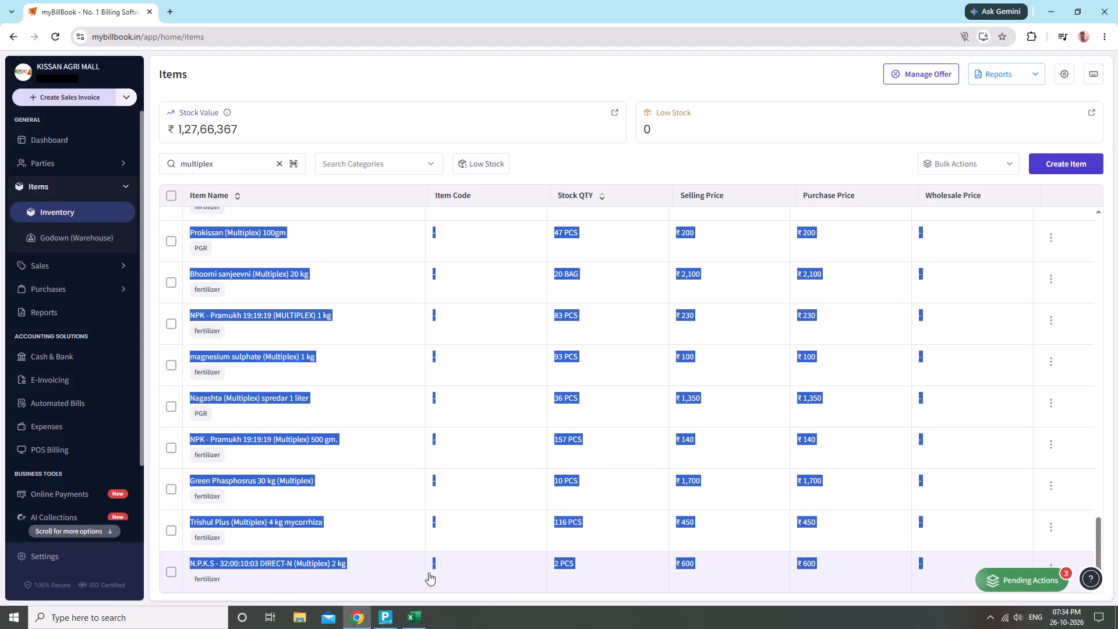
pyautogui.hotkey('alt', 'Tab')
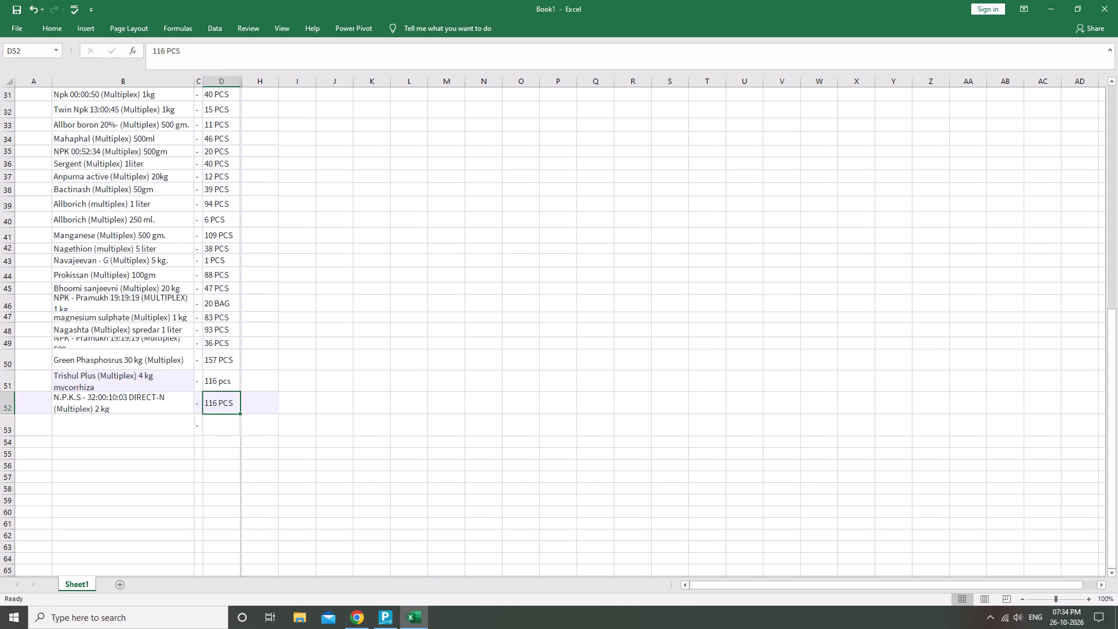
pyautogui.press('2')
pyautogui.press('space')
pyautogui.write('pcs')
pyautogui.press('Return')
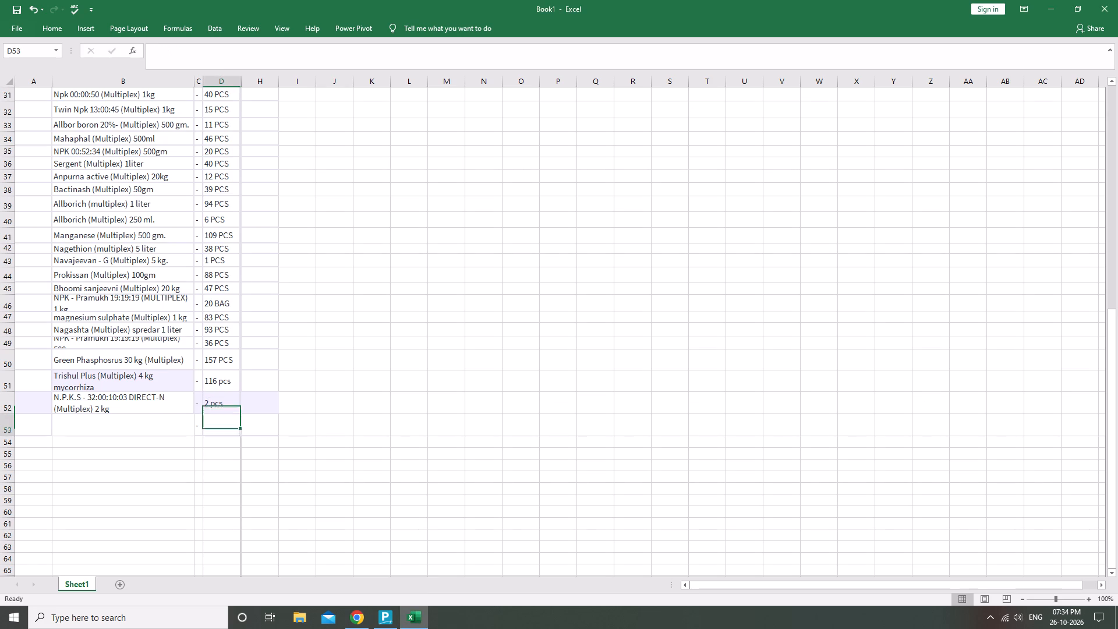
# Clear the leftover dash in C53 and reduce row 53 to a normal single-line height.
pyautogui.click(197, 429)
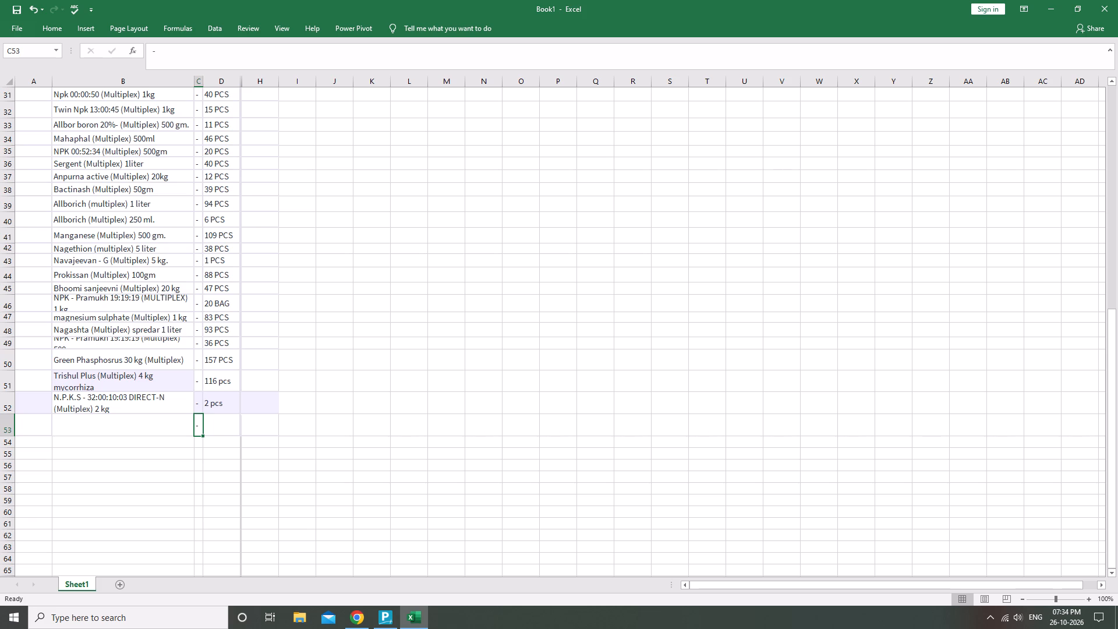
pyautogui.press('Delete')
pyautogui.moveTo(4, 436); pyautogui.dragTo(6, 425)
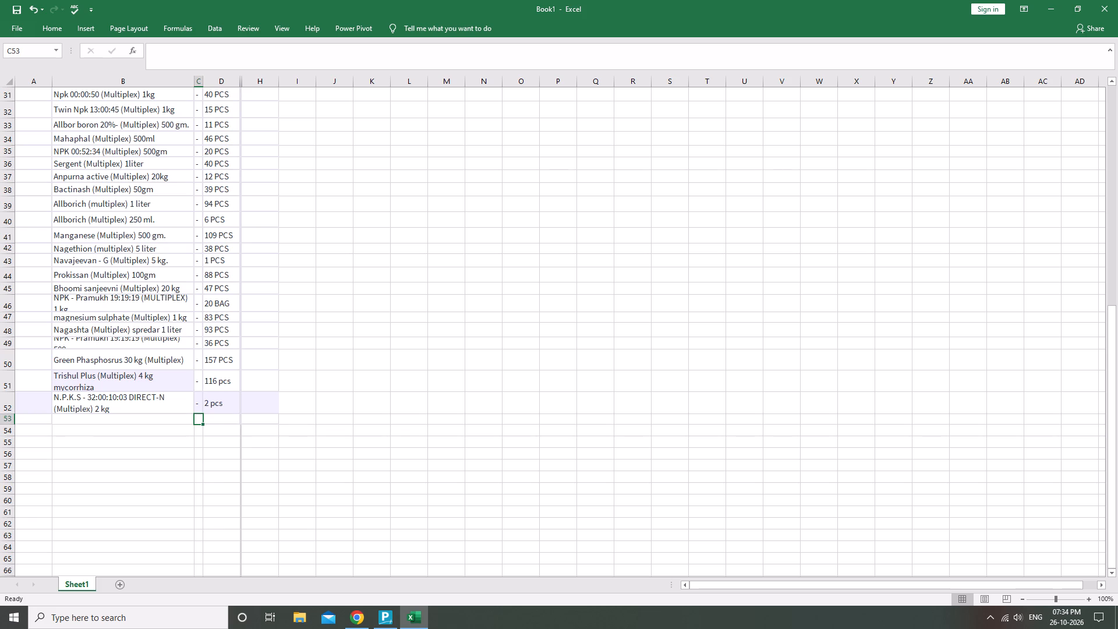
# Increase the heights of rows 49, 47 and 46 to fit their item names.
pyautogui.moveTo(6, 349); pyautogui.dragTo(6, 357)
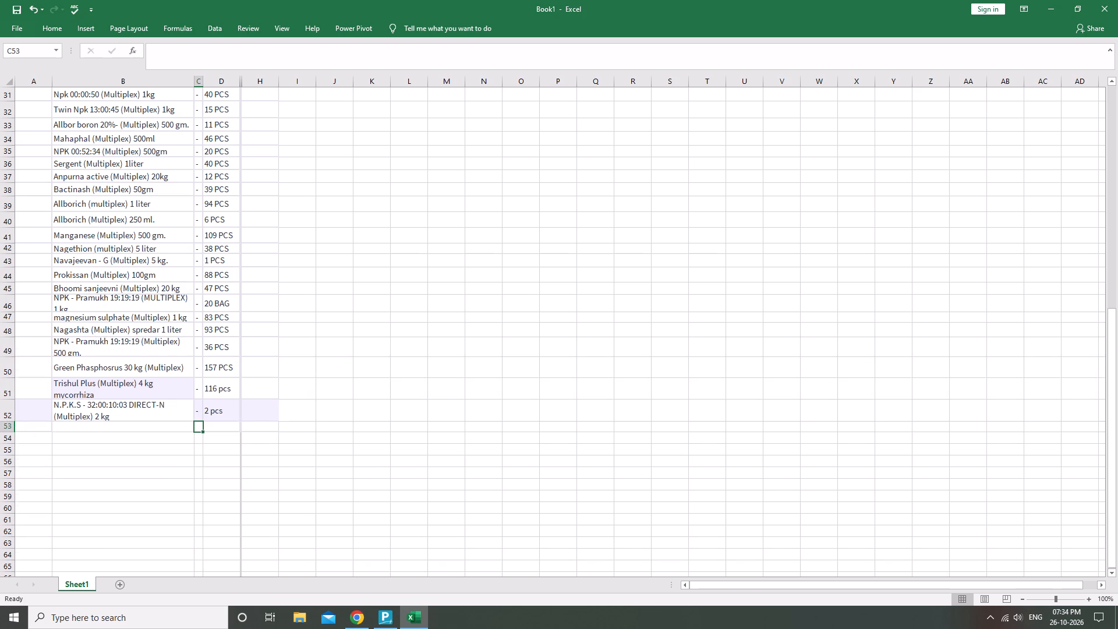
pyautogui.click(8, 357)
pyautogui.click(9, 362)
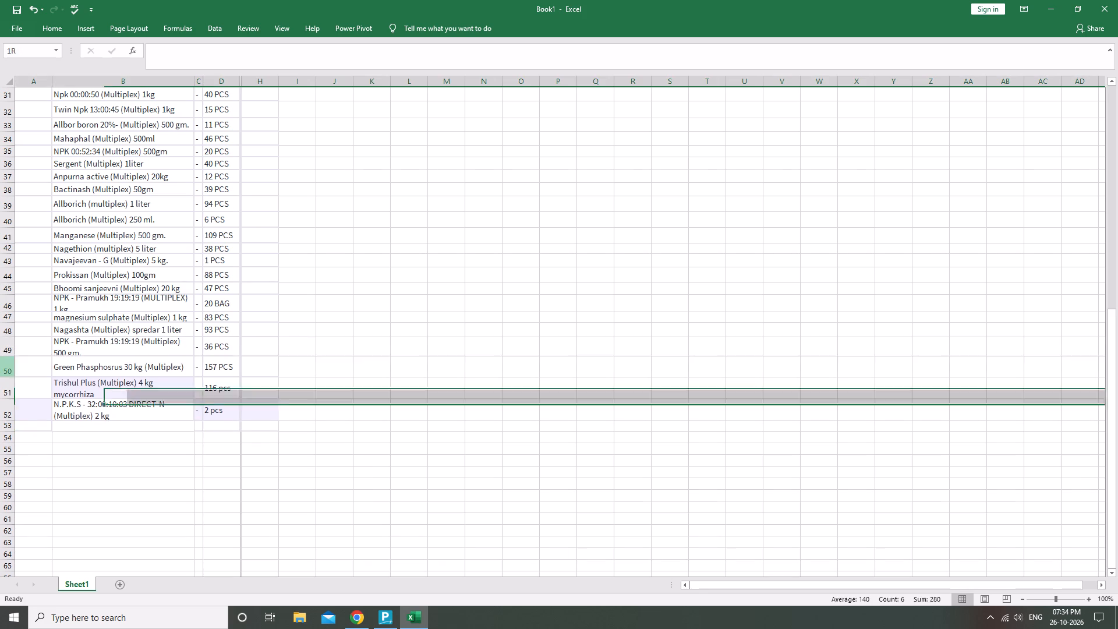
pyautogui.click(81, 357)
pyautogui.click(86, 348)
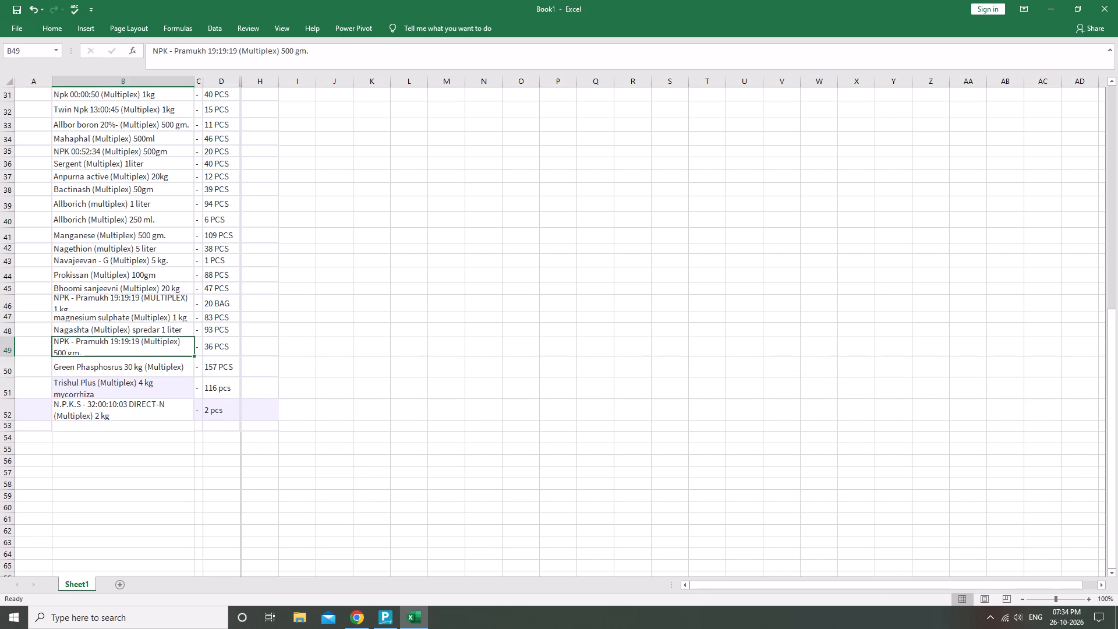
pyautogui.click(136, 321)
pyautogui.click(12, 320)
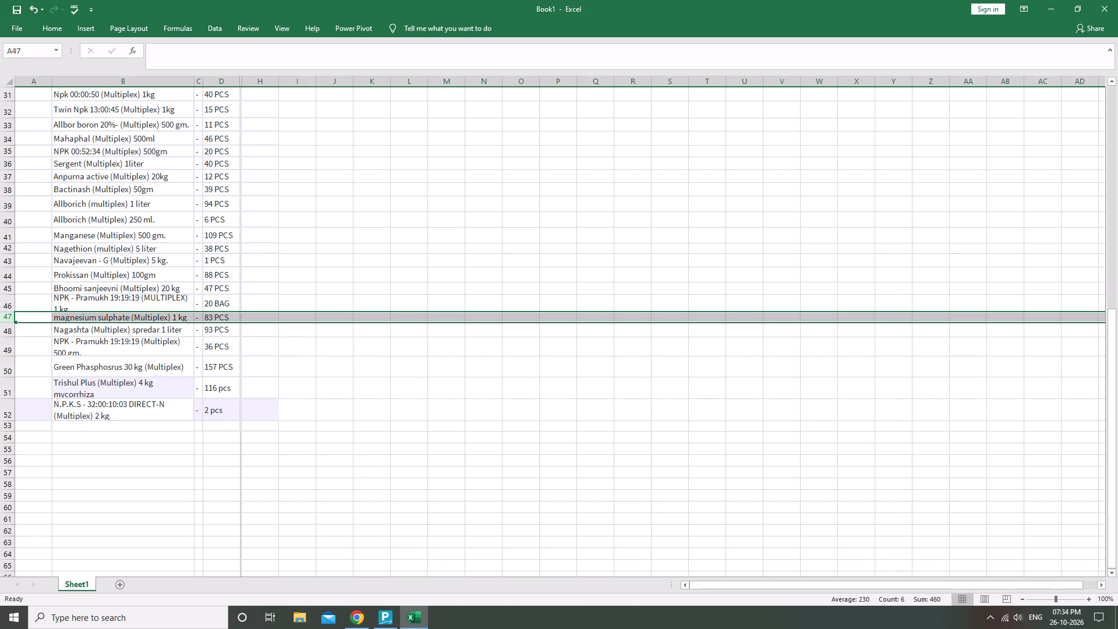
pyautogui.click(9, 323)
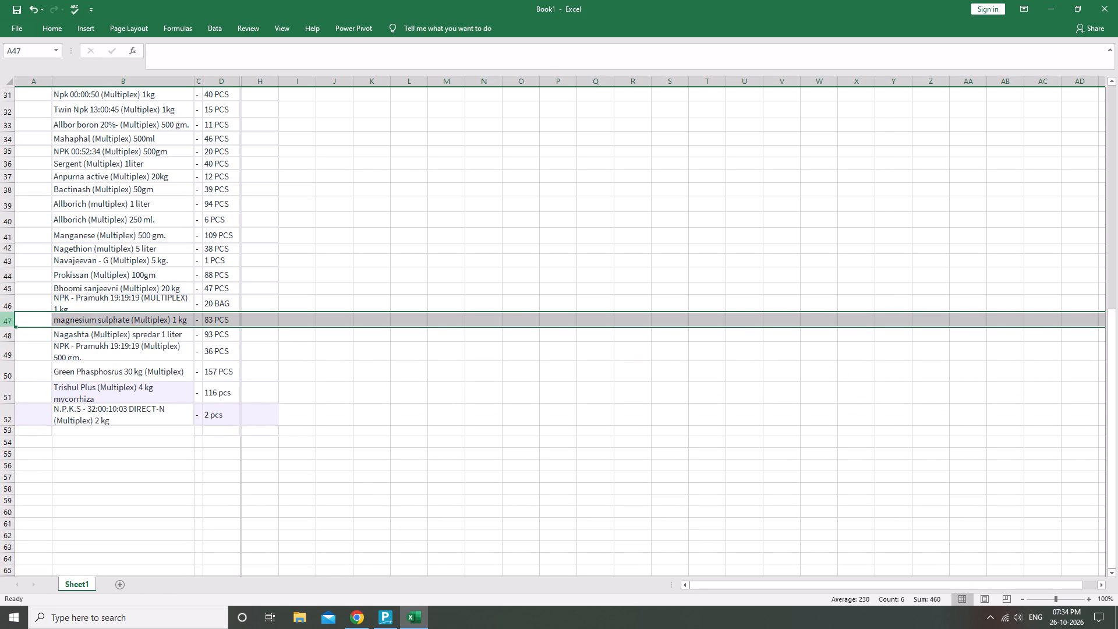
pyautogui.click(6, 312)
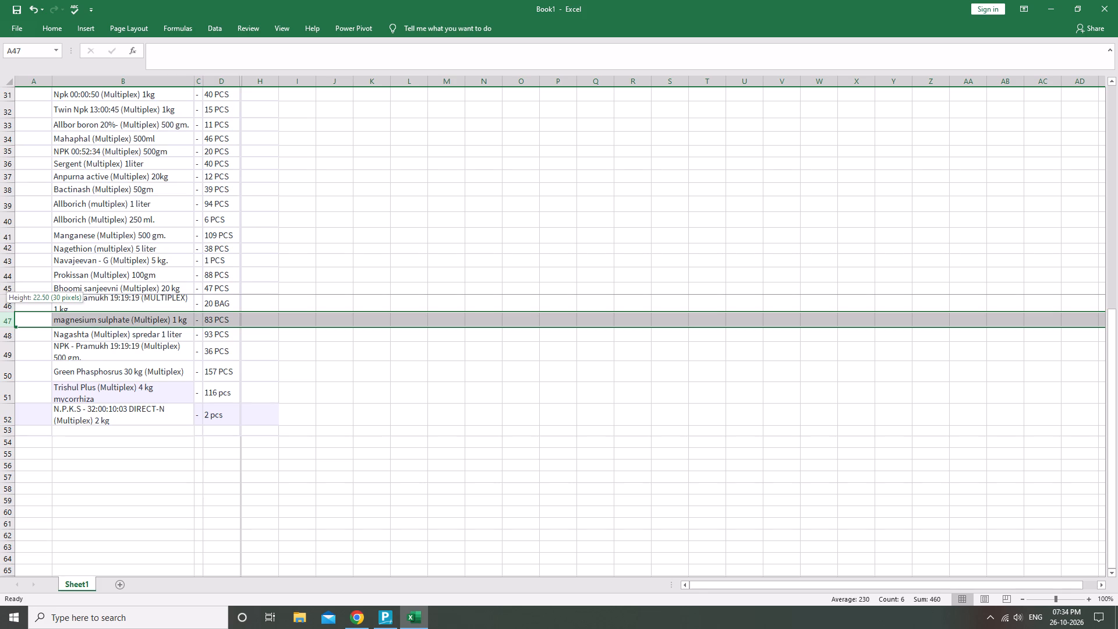
# Check the D46 stock quantity and its neighbours against the last Multiplex items listed in myBillBook in Chrome.
pyautogui.click(240, 304)
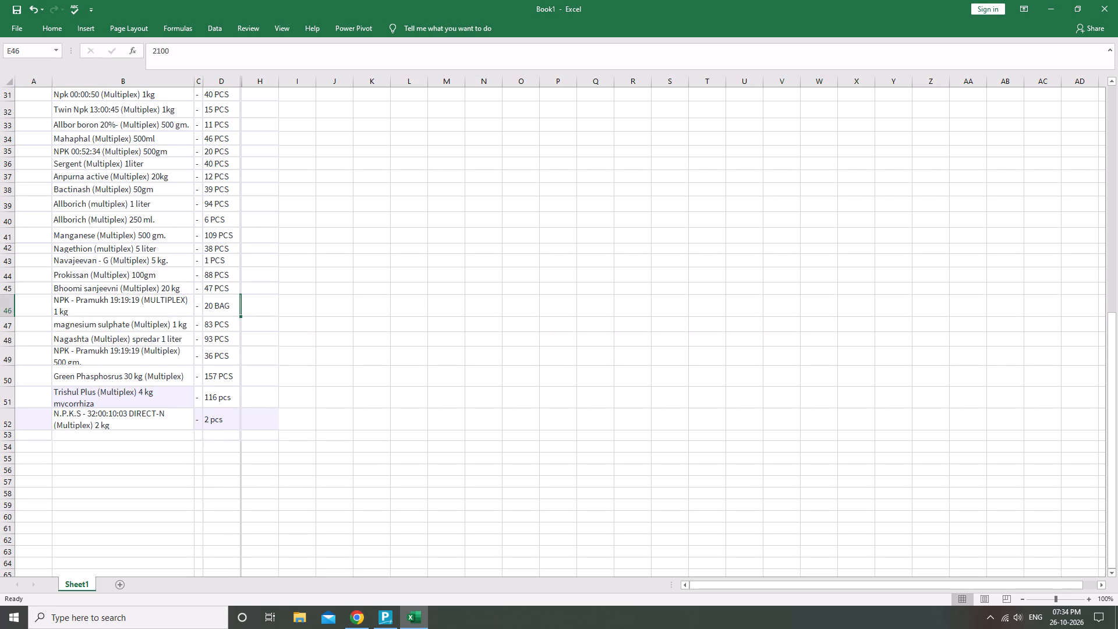
pyautogui.click(218, 306)
pyautogui.hotkey('alt', 'Tab')
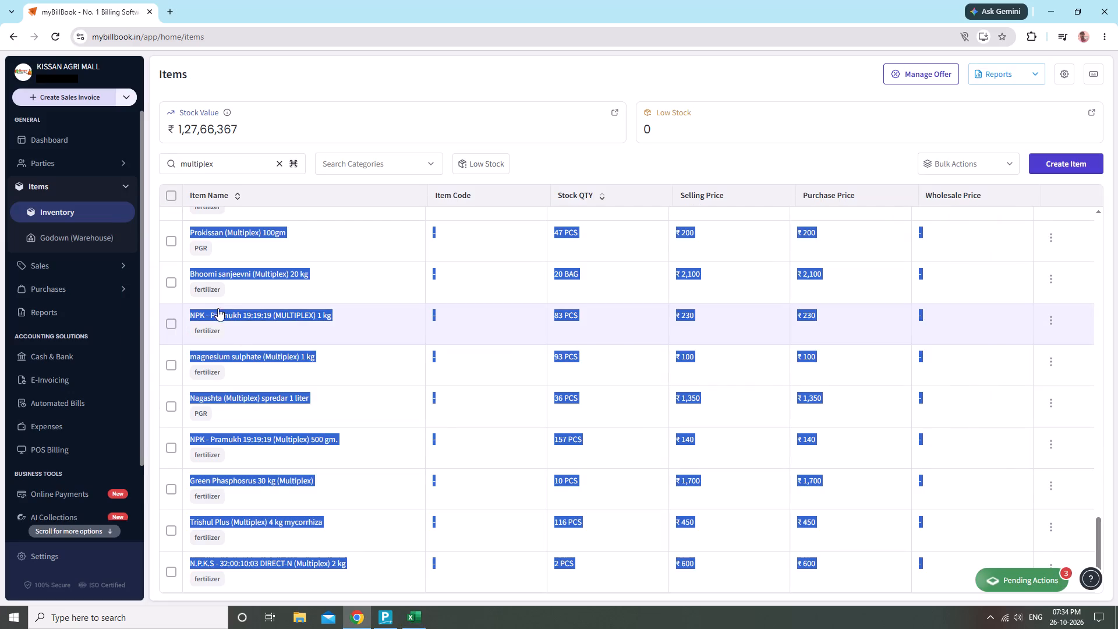
pyautogui.click(586, 175)
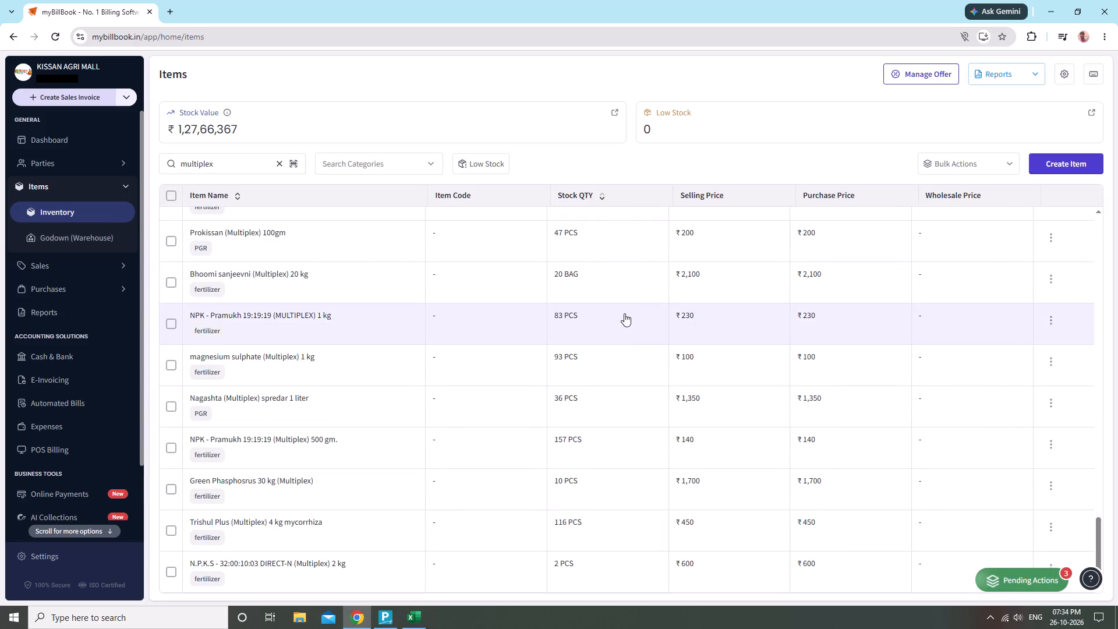
pyautogui.scroll(-4, 624, 313)
pyautogui.scroll(-2, 603, 436)
pyautogui.scroll(1, 608, 420)
pyautogui.scroll(-3, 608, 420)
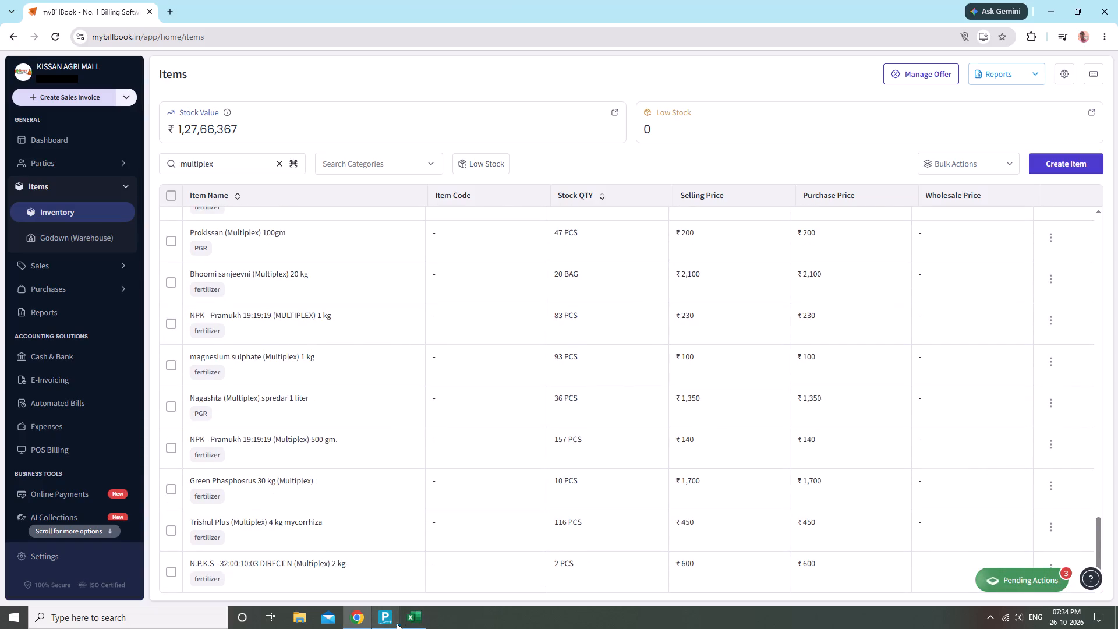
# Return to Excel and undo the quantity, row height, column and item deletion edits, back to the quantity entry in D3.
pyautogui.click(423, 628)
pyautogui.tripleClick(36, 8)
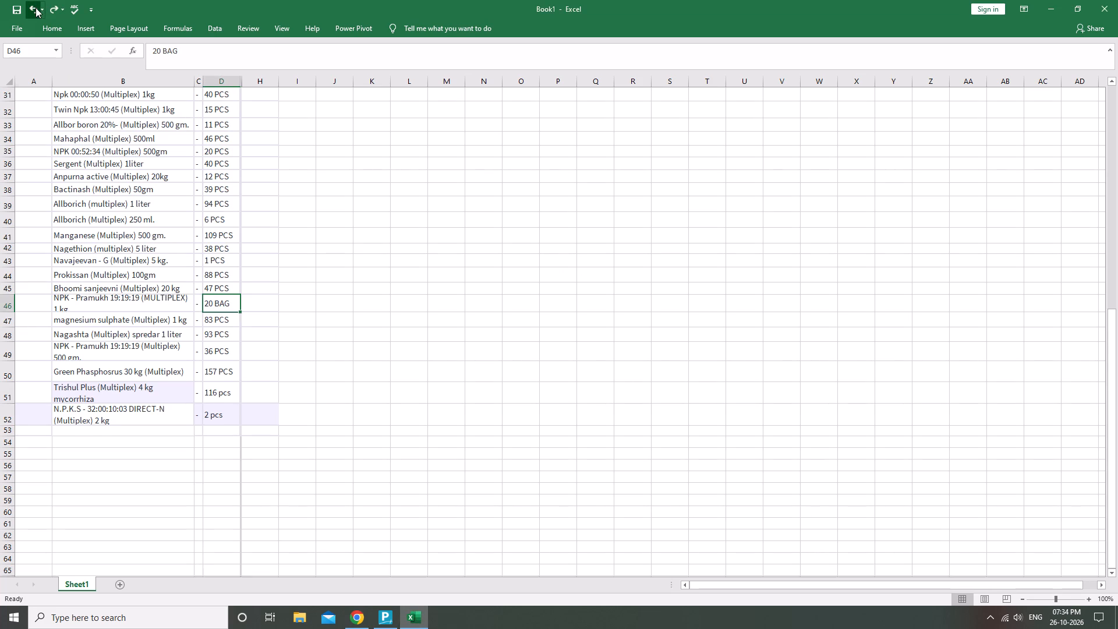
pyautogui.tripleClick(36, 8)
pyautogui.click(36, 8)
pyautogui.click(36, 8)
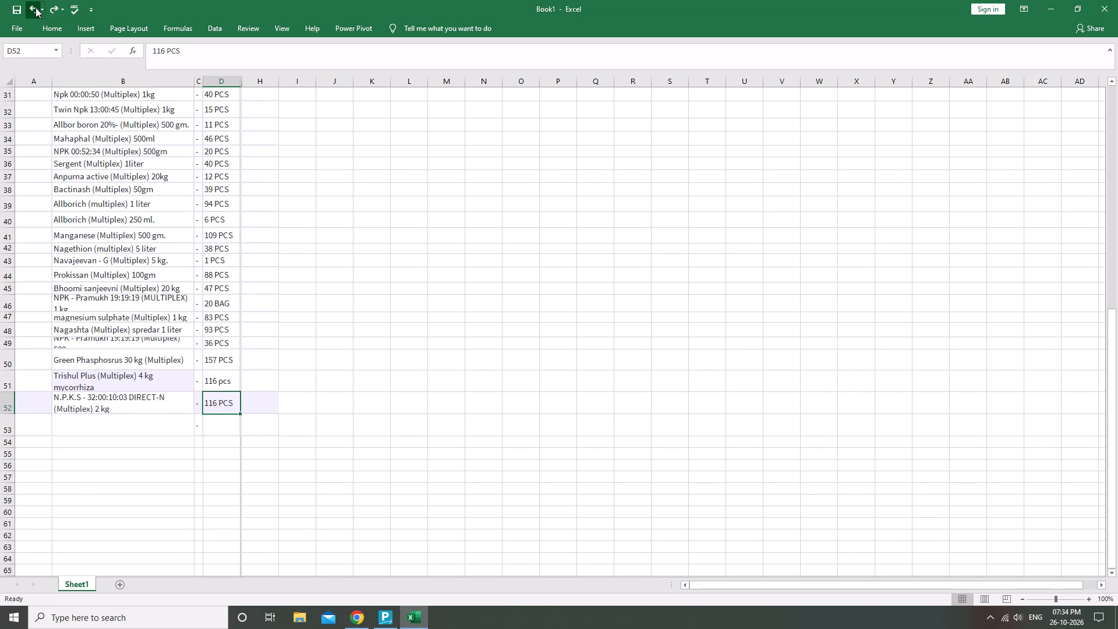
pyautogui.click(36, 8)
pyautogui.click(36, 8)
pyautogui.click(36, 8)
pyautogui.click(36, 8)
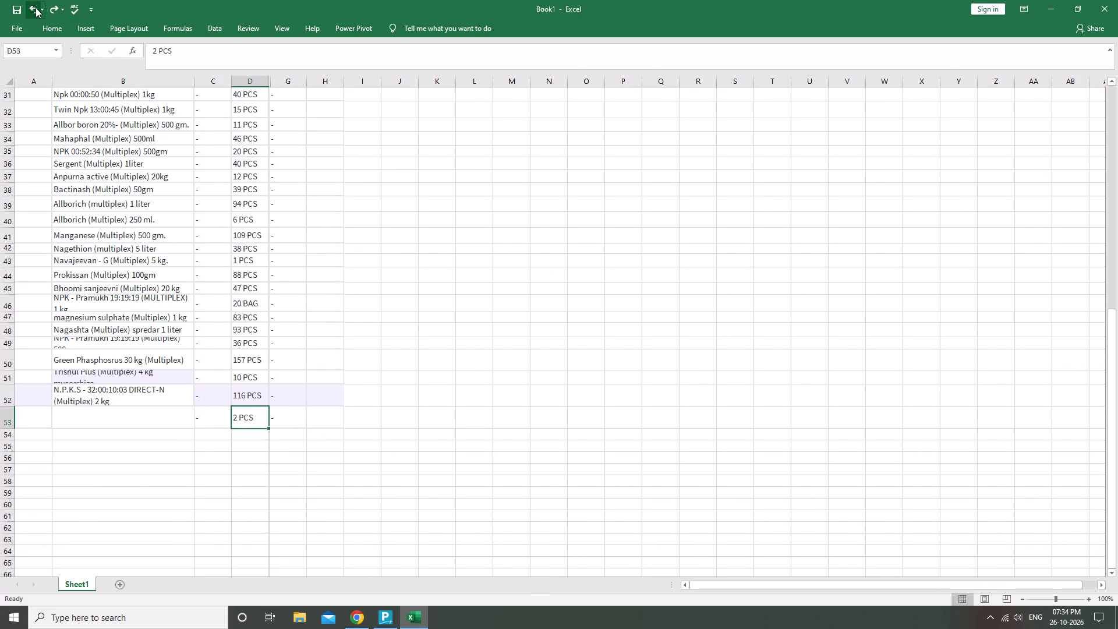
pyautogui.click(36, 8)
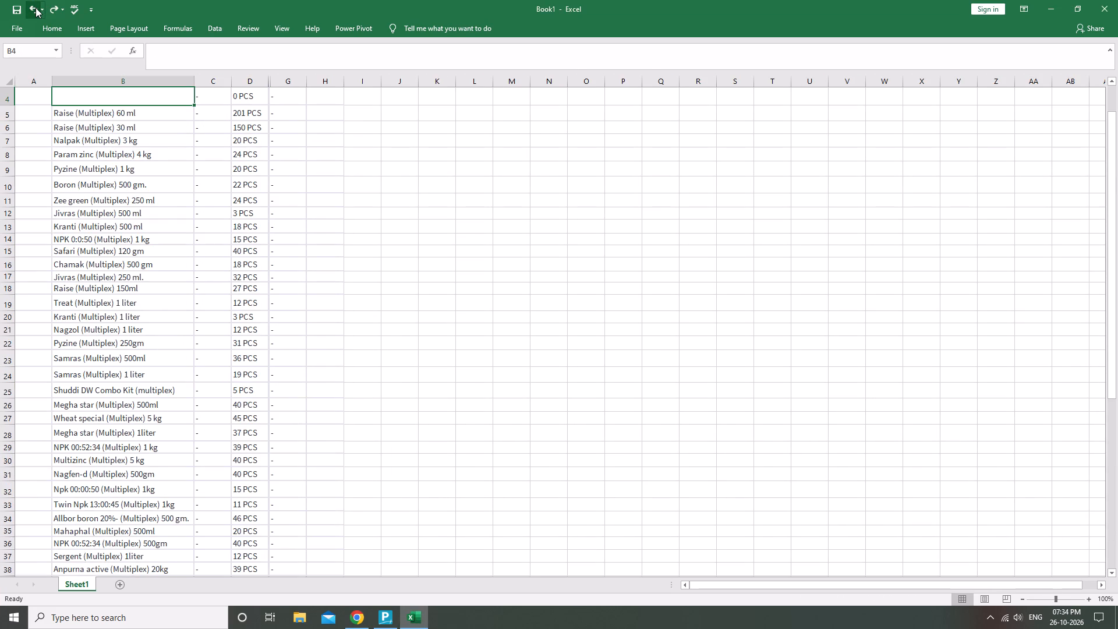
pyautogui.click(32, 9)
pyautogui.click(32, 9)
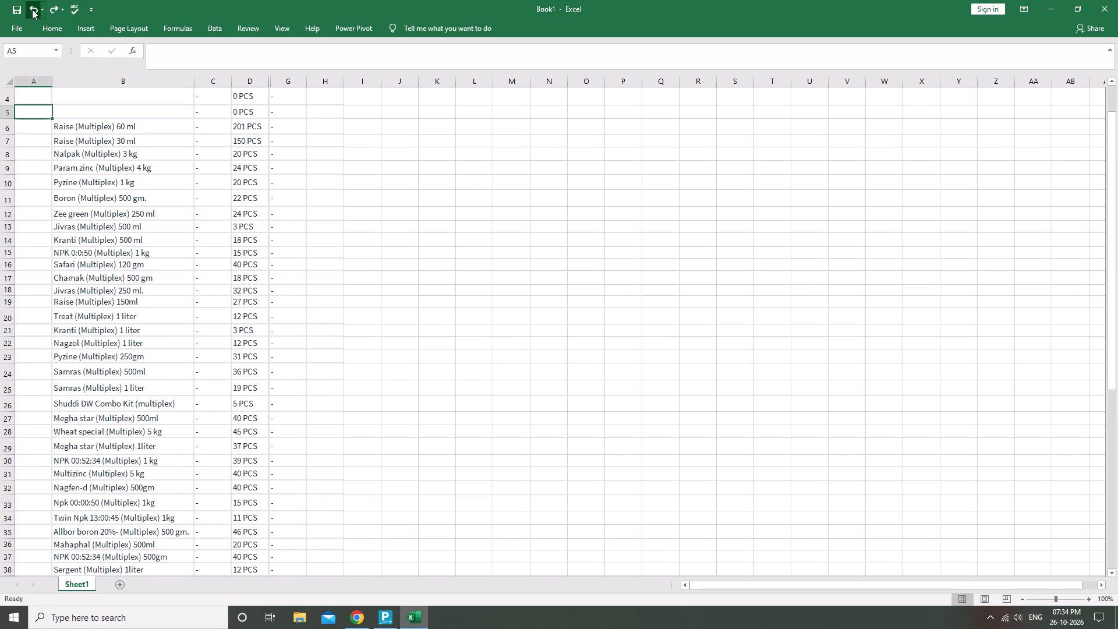
pyautogui.click(32, 9)
pyautogui.click(32, 9)
pyautogui.click(32, 9)
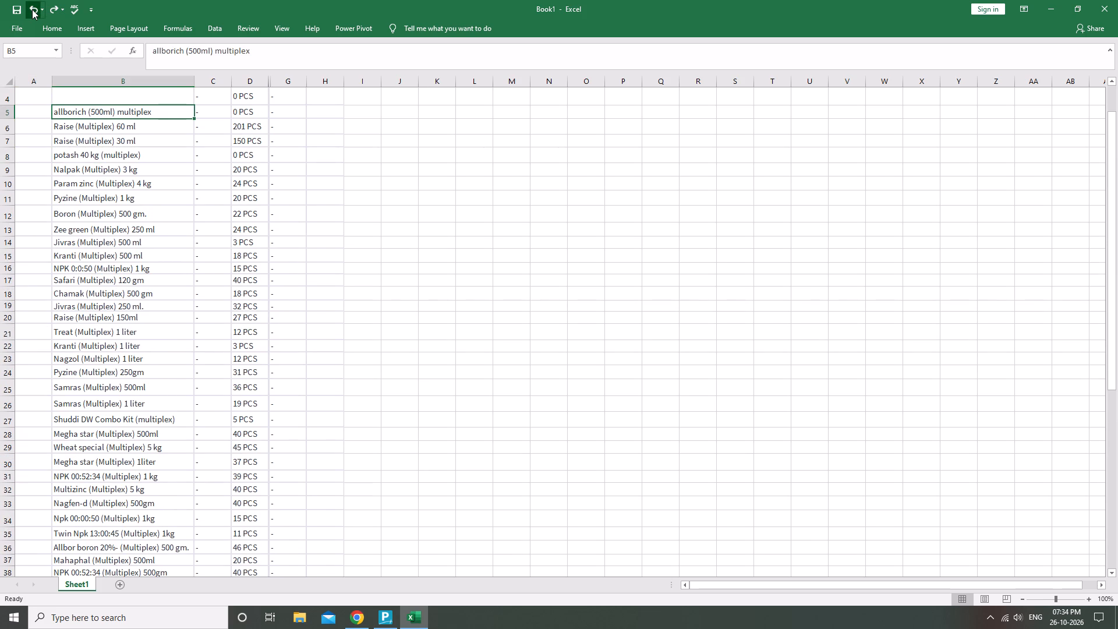
pyautogui.click(32, 9)
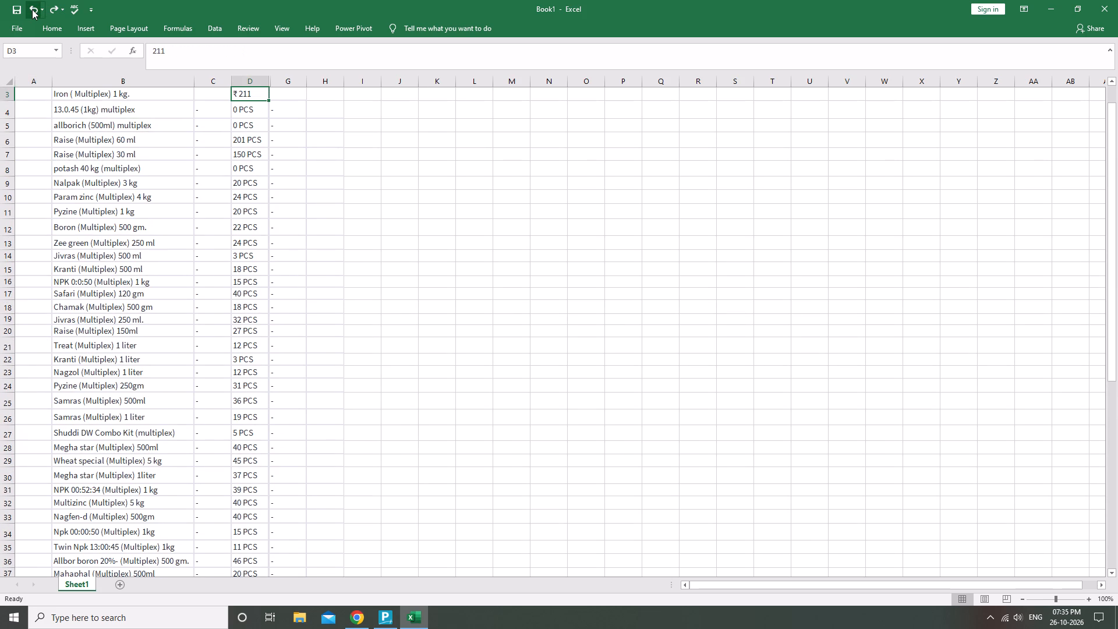
# Set the stock quantity of Iron (Multiplex) 1 kg in D3 to 211 pcs.
pyautogui.write('211')
pyautogui.press('space')
pyautogui.write('pcs')
pyautogui.press('Return')
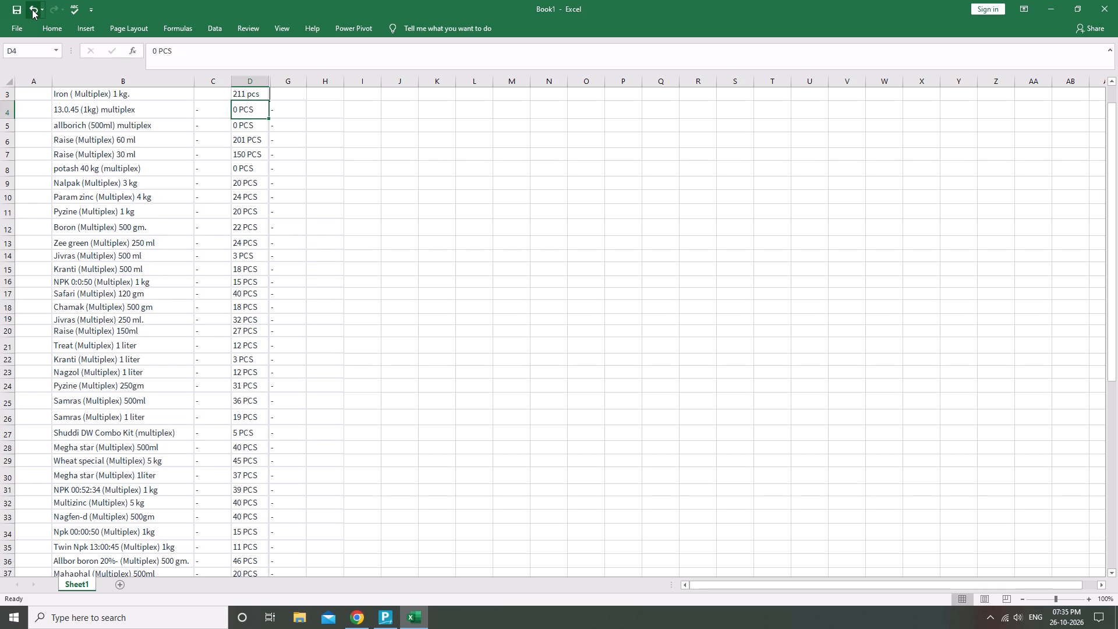
# Clear the names of the zero-stock items potash 40 kg in B8, allborich (500ml) in B5 and 13.0.45 (1kg) in B4.
pyautogui.scroll(-12, 308, 252)
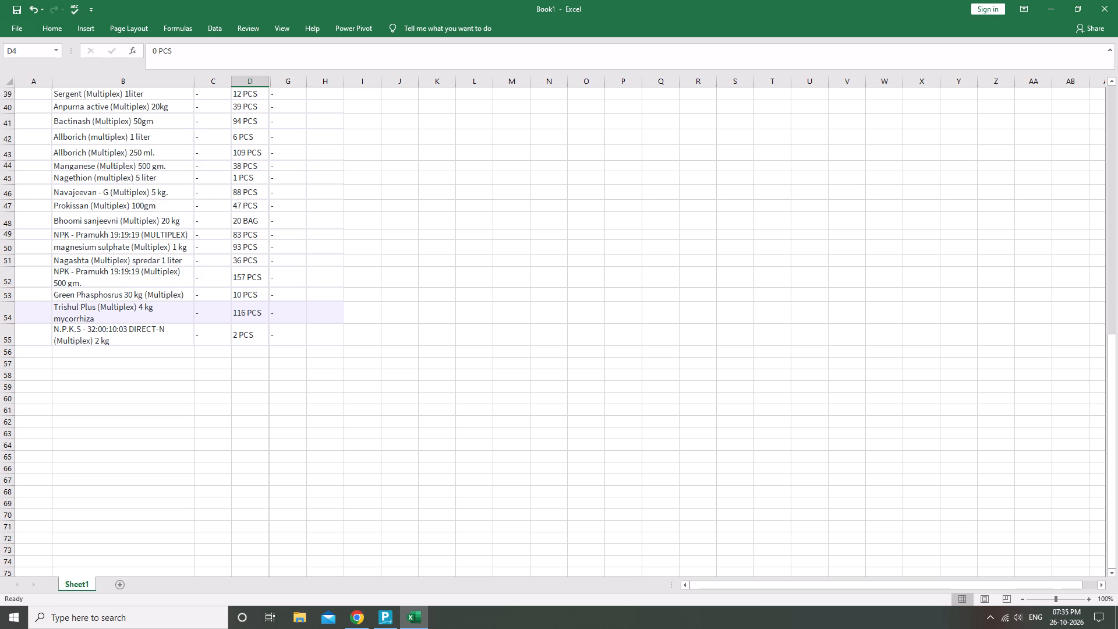
pyautogui.scroll(17, 148, 338)
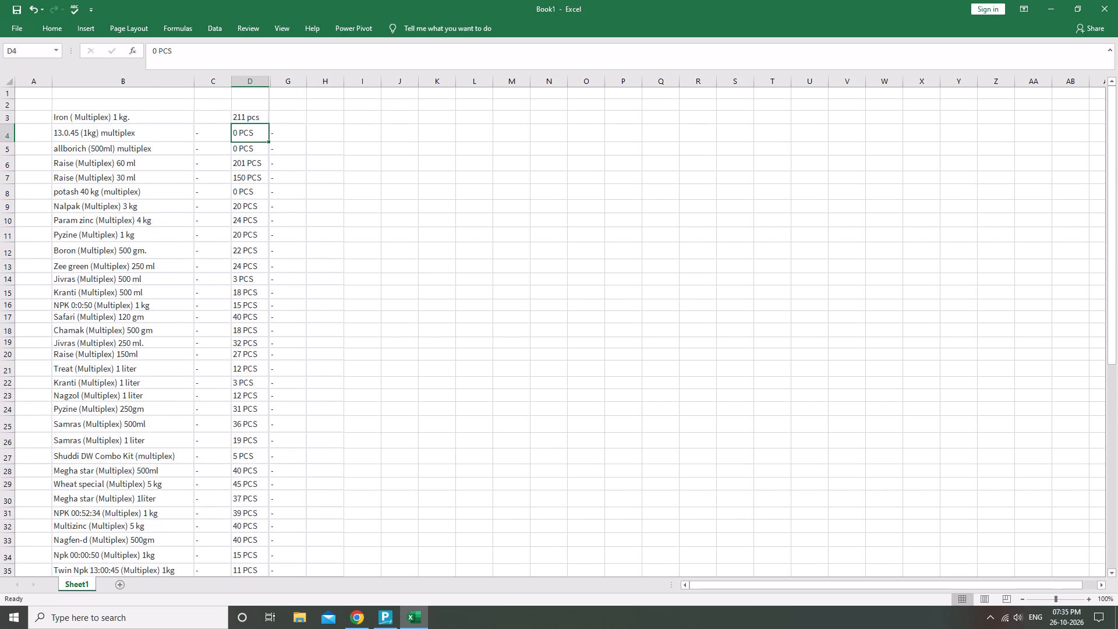
pyautogui.click(148, 199)
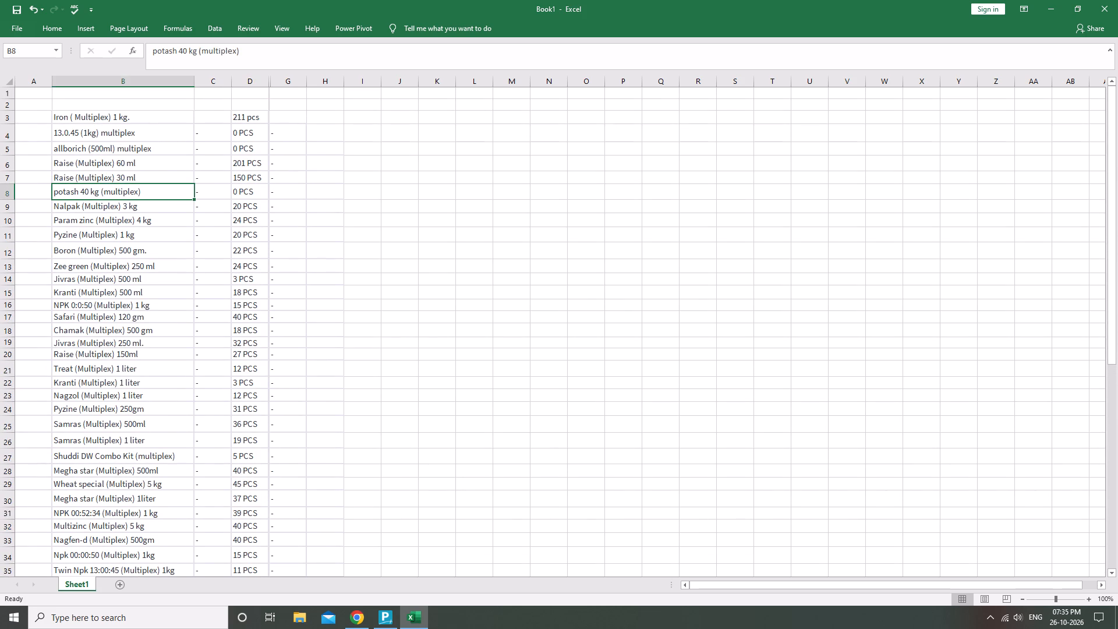
pyautogui.press('Delete')
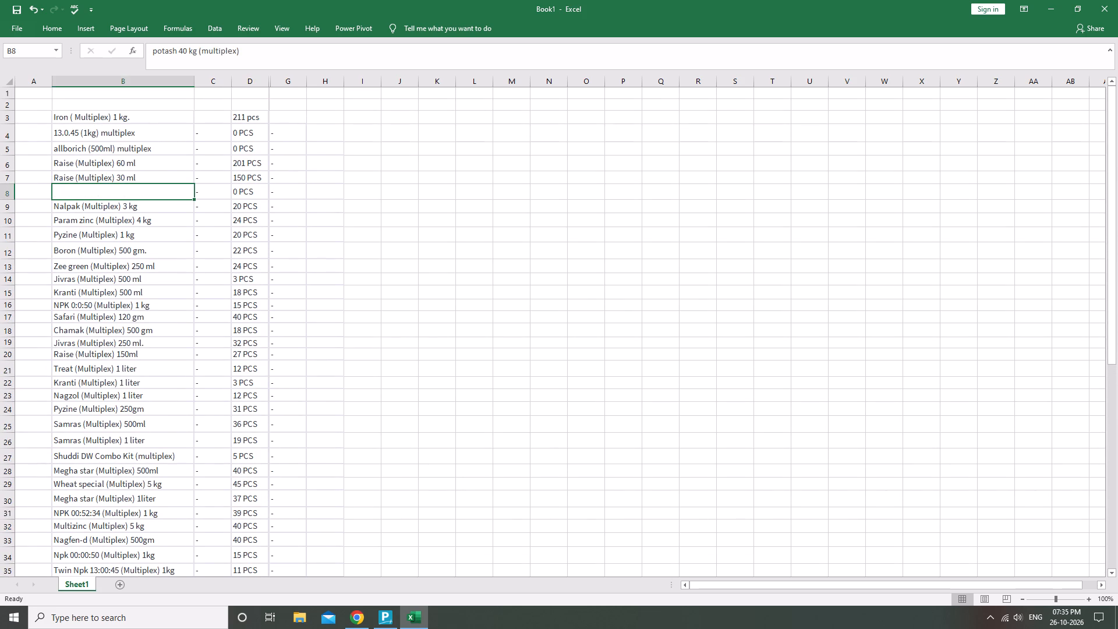
pyautogui.click(130, 144)
pyautogui.press('Delete')
pyautogui.click(140, 131)
pyautogui.press('Delete')
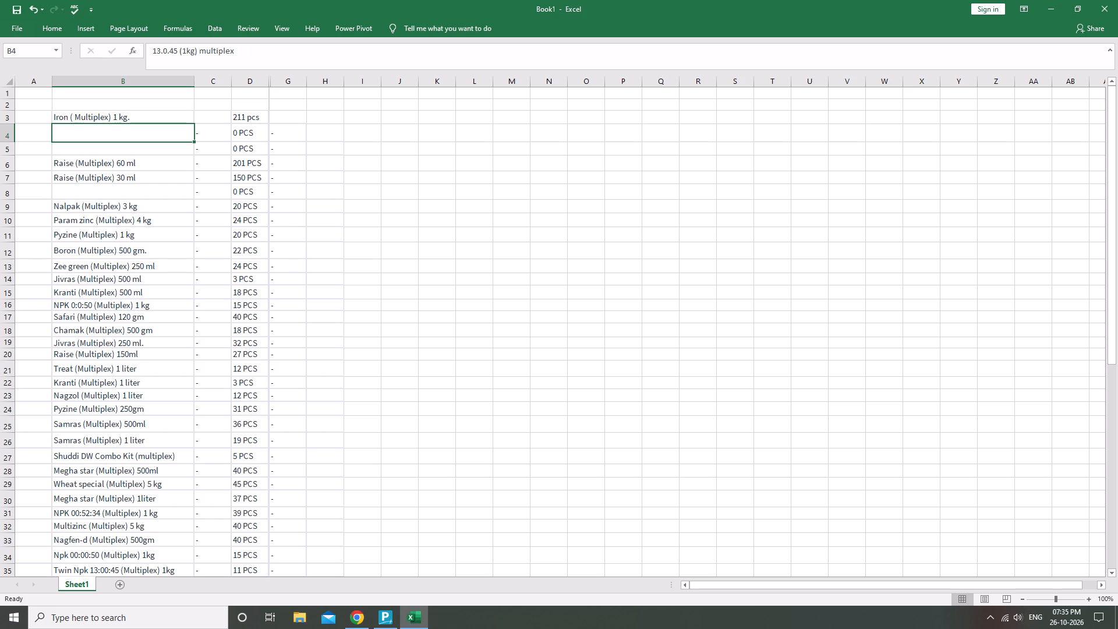
# Collapse the nameless zero-stock rows 4, 5 and 8 by shrinking their heights to almost nothing.
pyautogui.moveTo(3, 153); pyautogui.dragTo(16, 122)
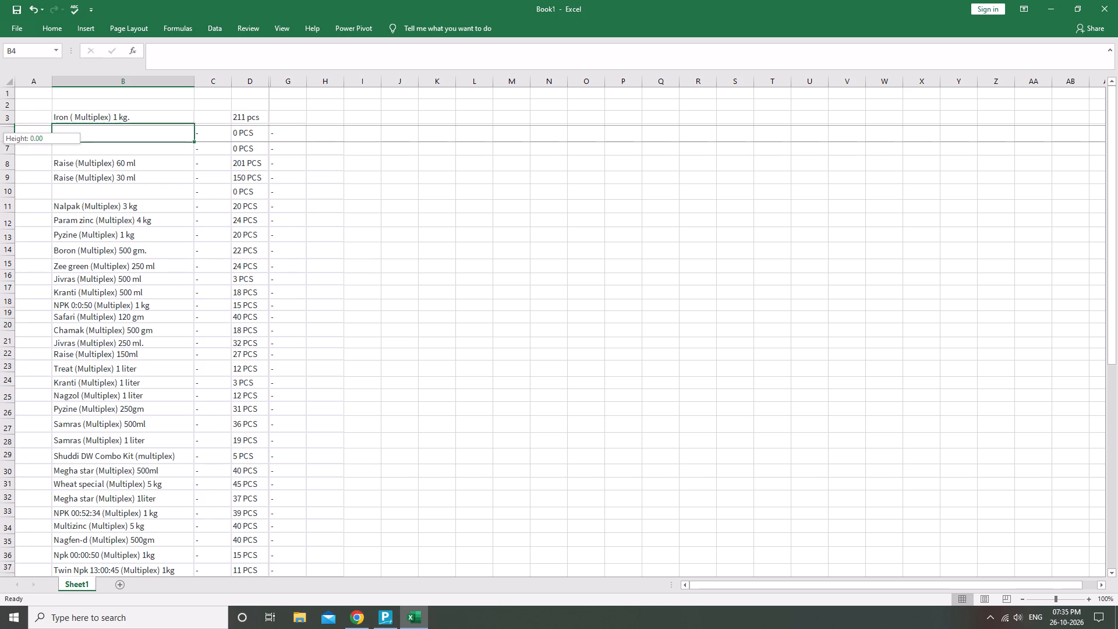
pyautogui.moveTo(16, 122); pyautogui.dragTo(17, 122)
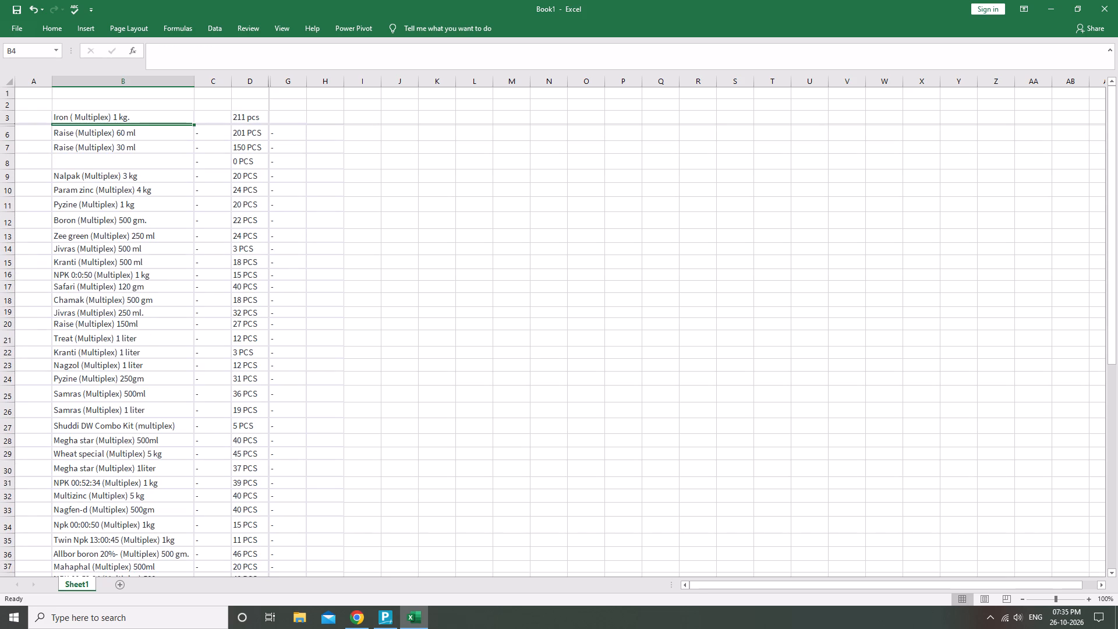
pyautogui.moveTo(6, 168); pyautogui.dragTo(10, 153)
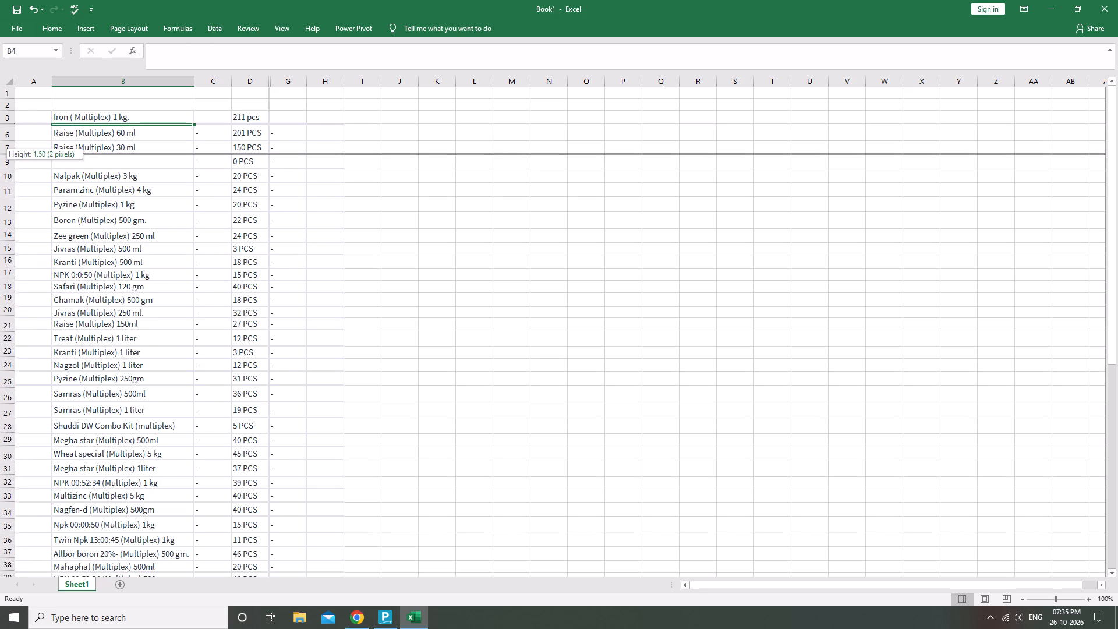
pyautogui.moveTo(10, 153); pyautogui.dragTo(11, 153)
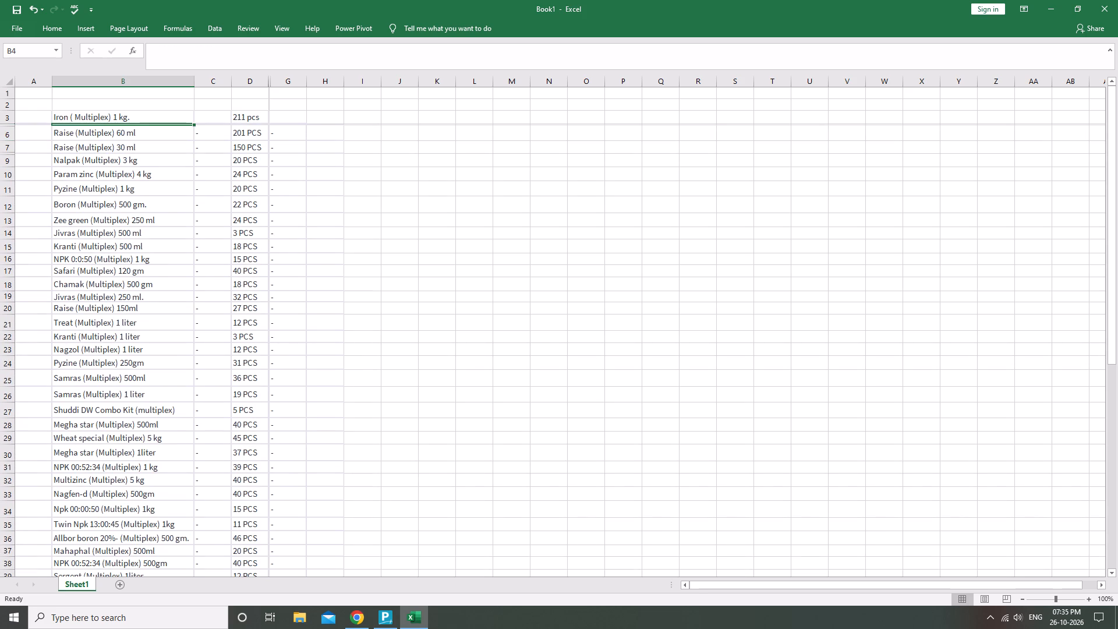
# Collapse column G to zero width and narrow column C to just fit its dashes.
pyautogui.click(2, 127)
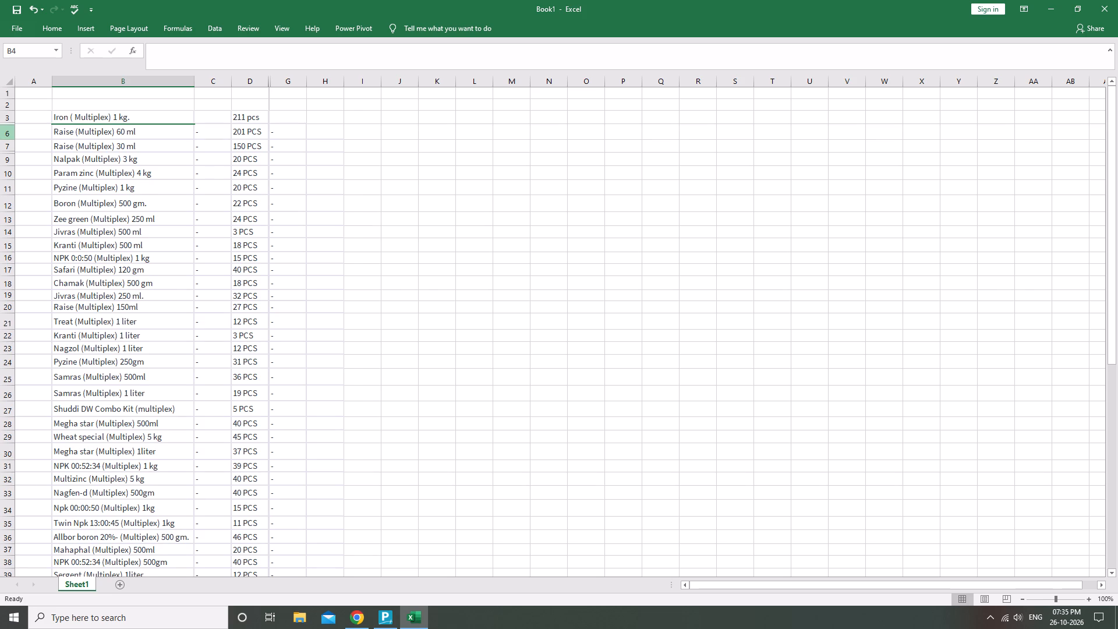
pyautogui.scroll(-13, 265, 267)
pyautogui.scroll(3, 244, 301)
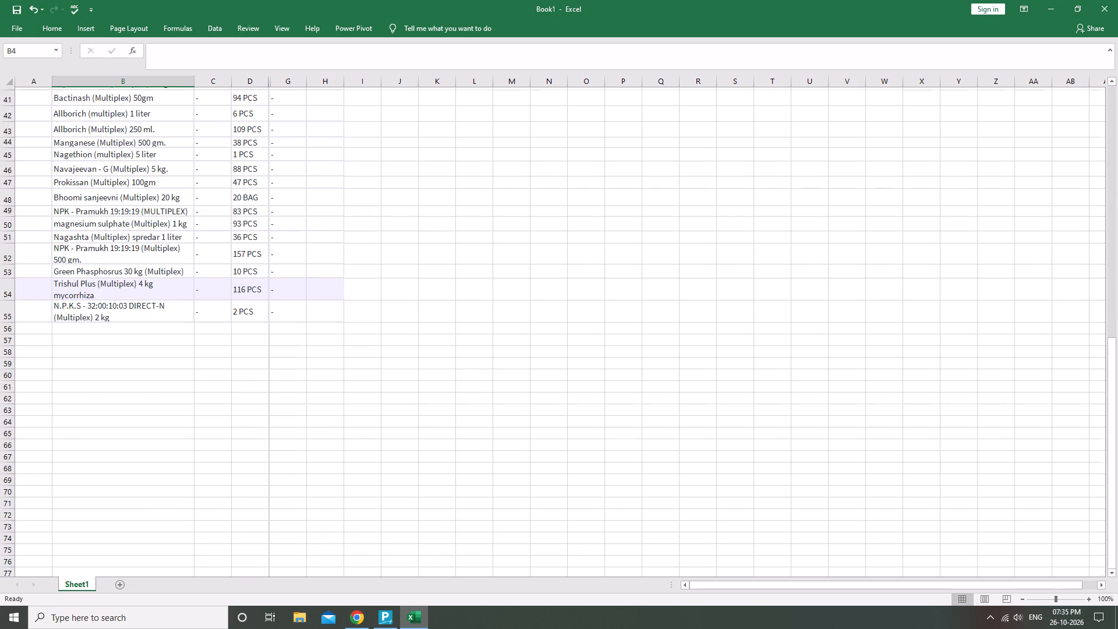
pyautogui.scroll(17, 244, 301)
pyautogui.moveTo(306, 83); pyautogui.dragTo(267, 76)
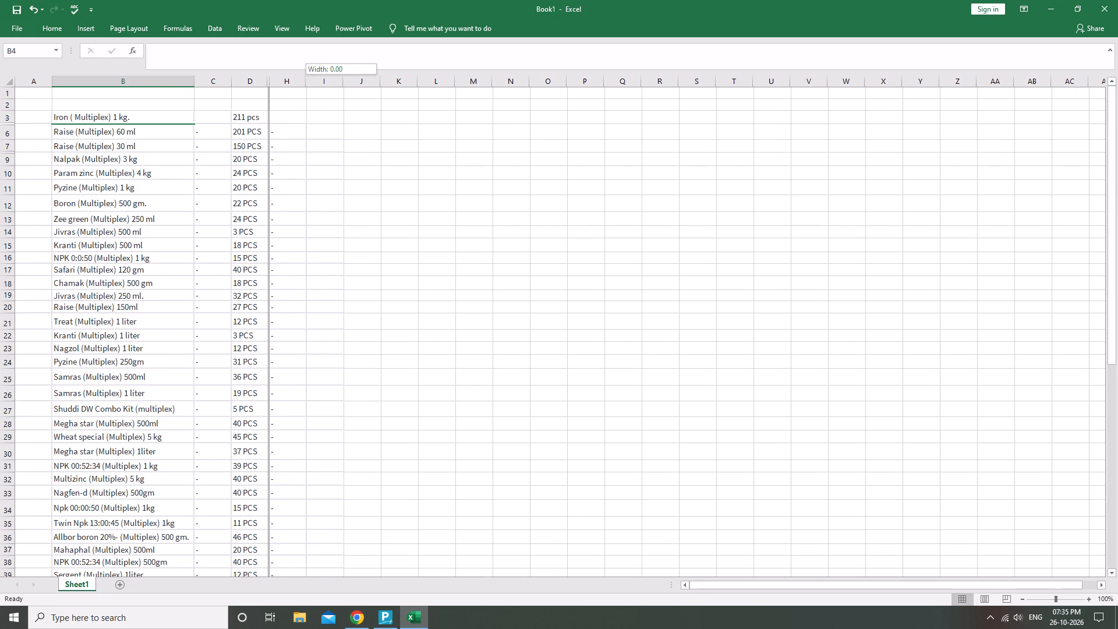
pyautogui.moveTo(267, 76); pyautogui.dragTo(269, 77)
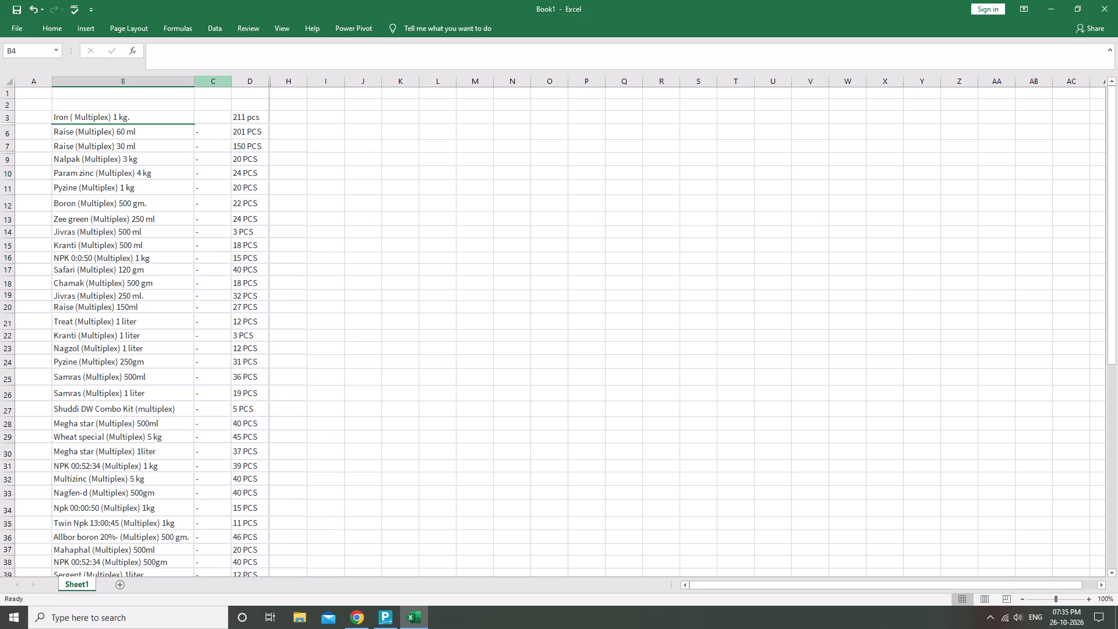
pyautogui.moveTo(231, 86); pyautogui.dragTo(208, 83)
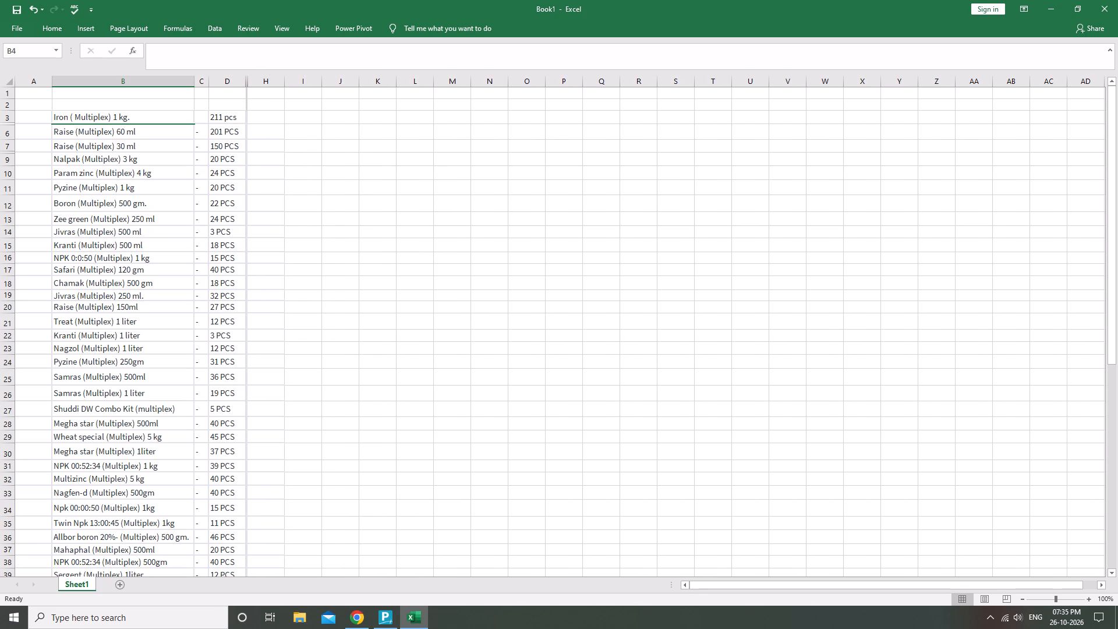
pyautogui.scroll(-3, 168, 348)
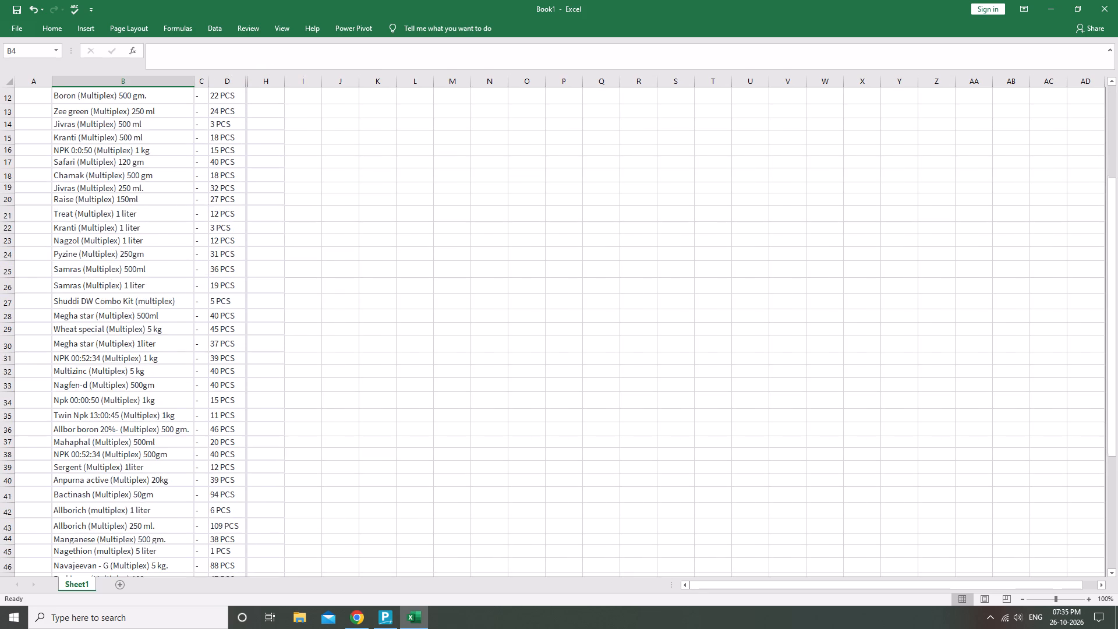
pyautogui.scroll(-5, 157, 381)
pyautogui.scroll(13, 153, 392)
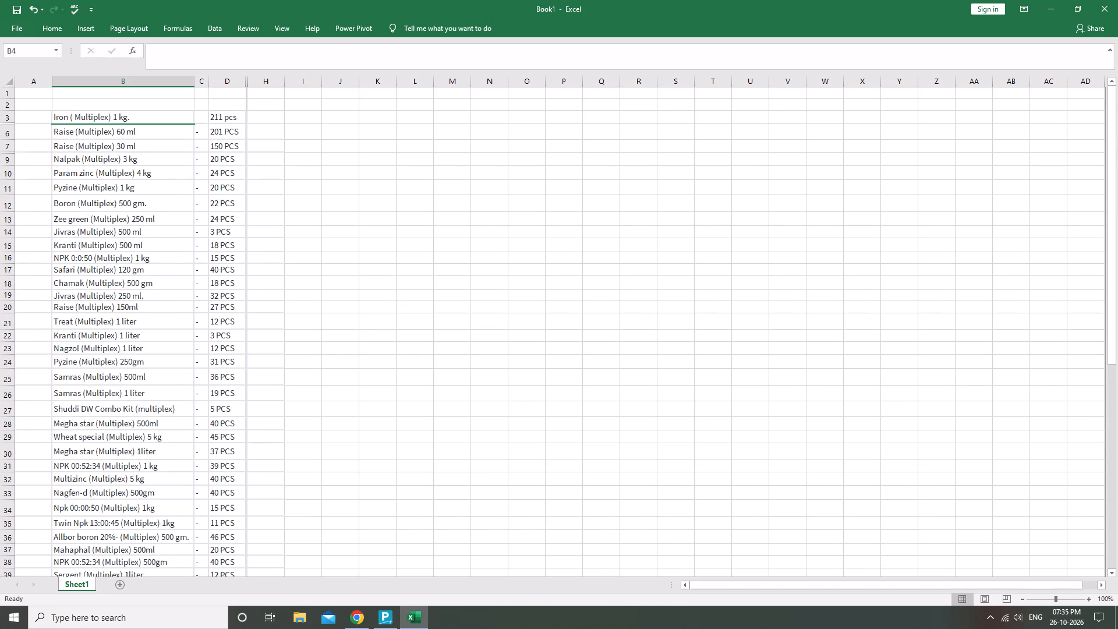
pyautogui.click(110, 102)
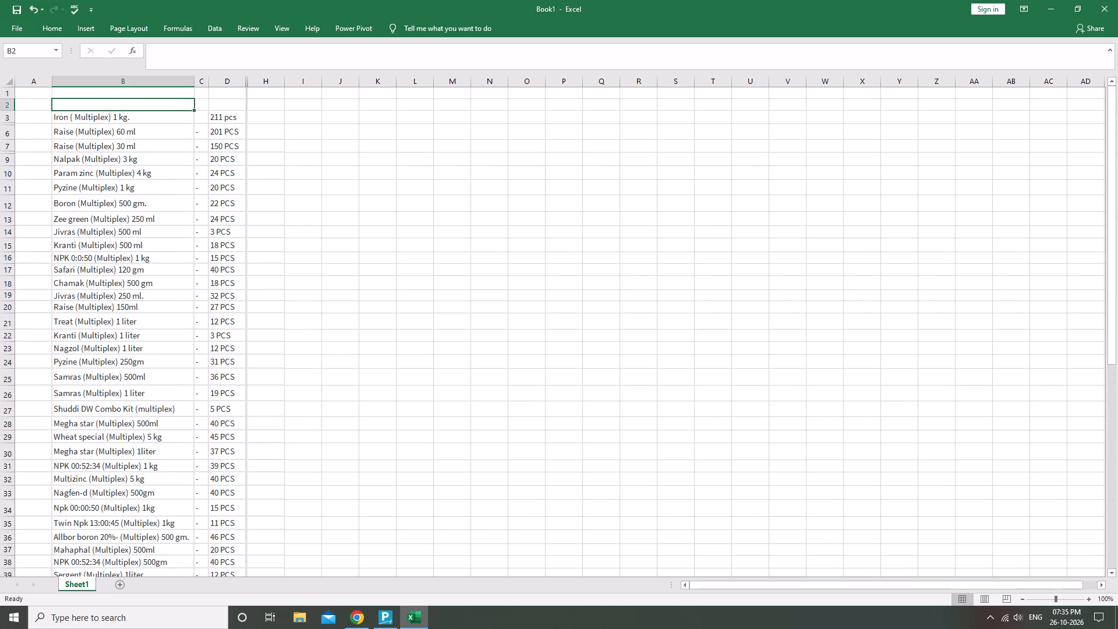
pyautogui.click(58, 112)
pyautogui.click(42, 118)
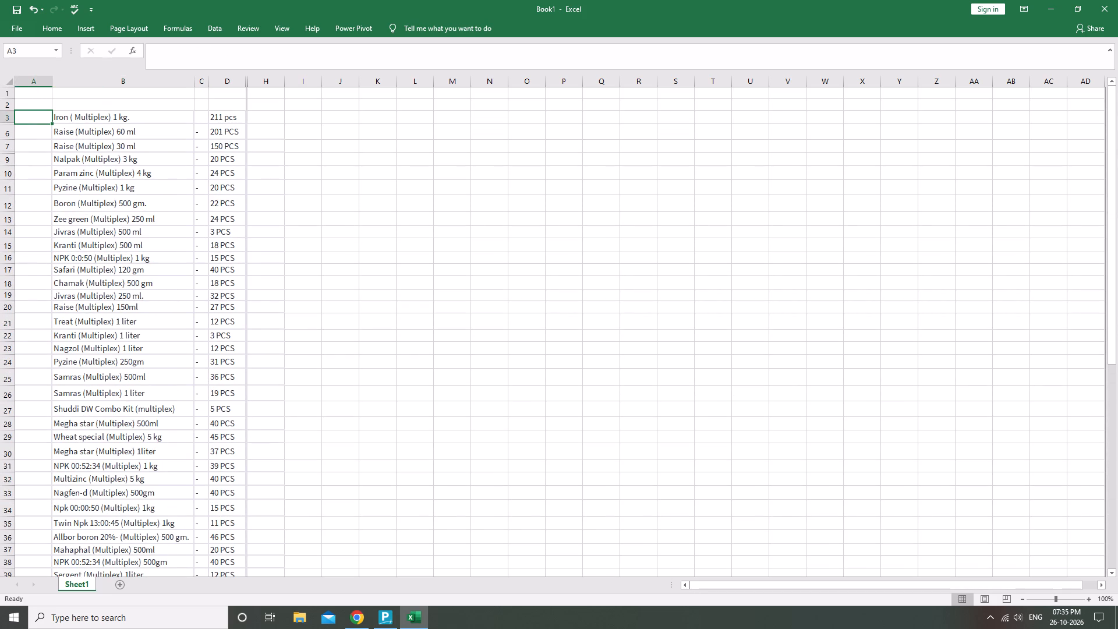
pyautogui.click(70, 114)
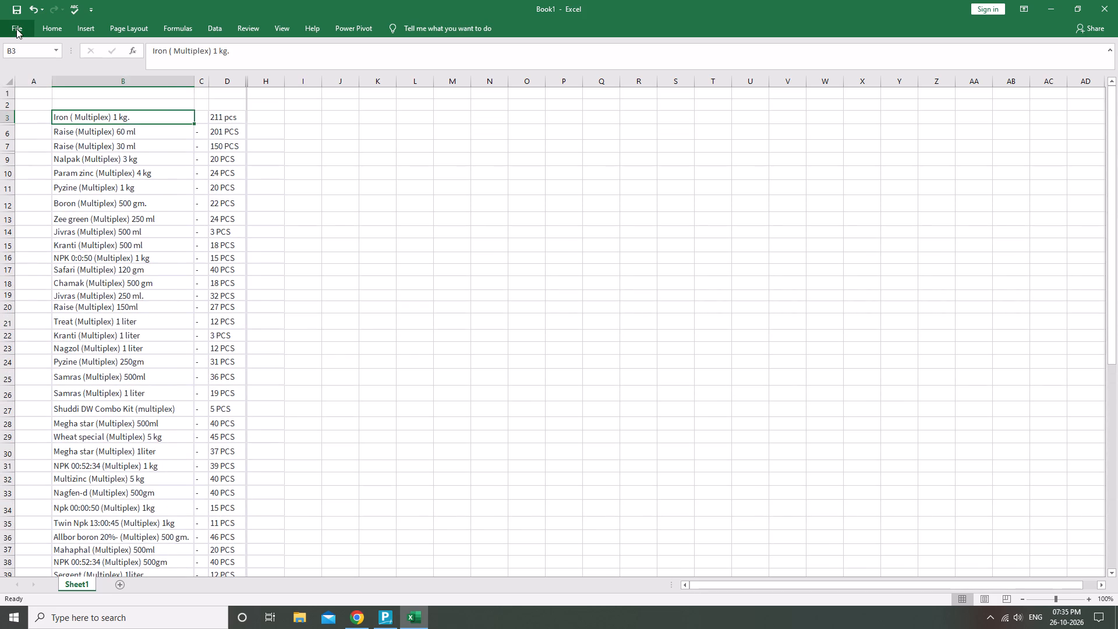
# Set the printer to HP Smart Tank 530 series and check the list's pages in the print preview.
pyautogui.click(16, 29)
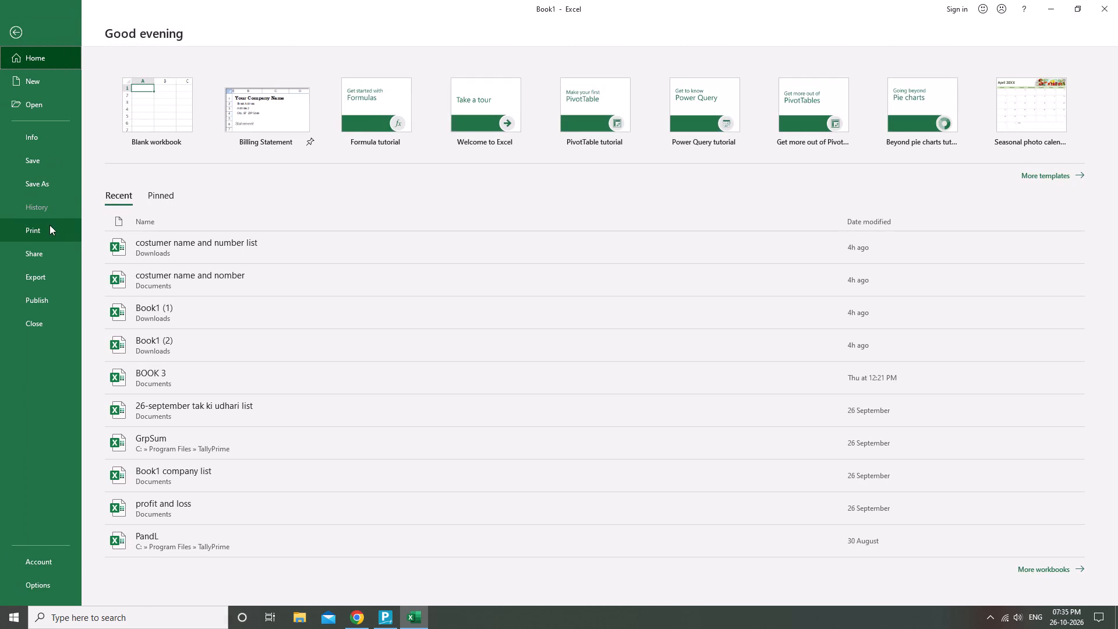
pyautogui.click(48, 226)
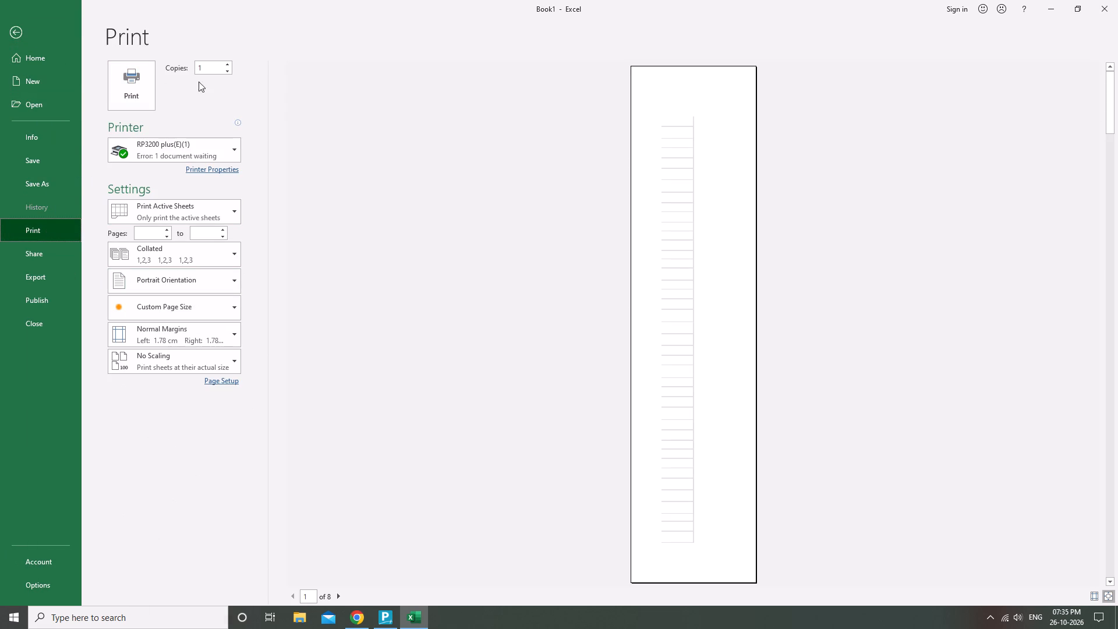
pyautogui.click(191, 149)
pyautogui.click(179, 197)
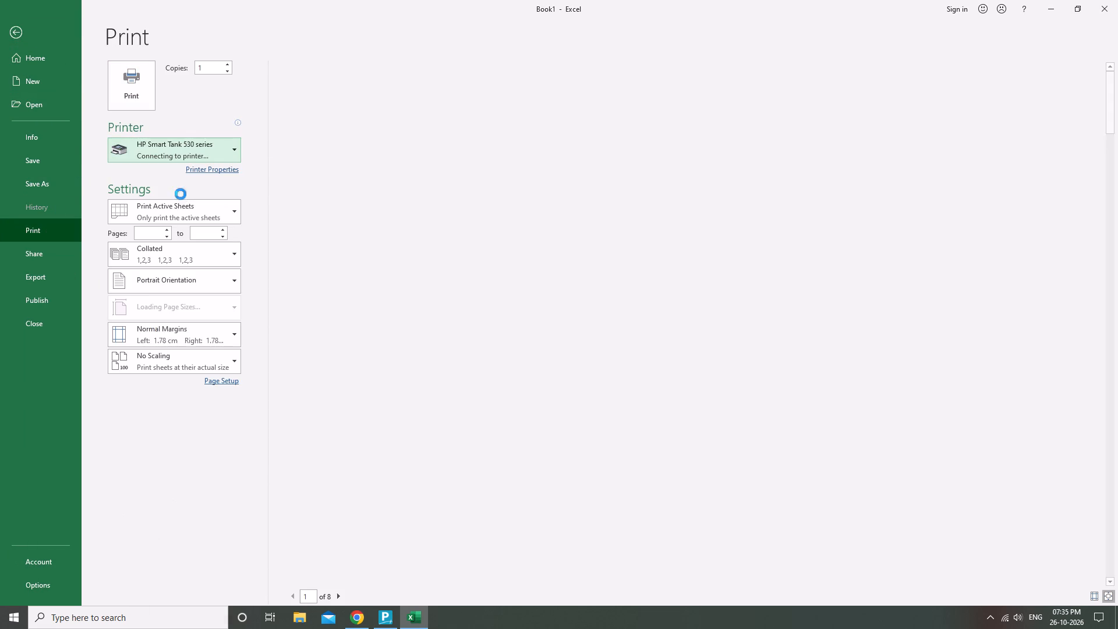
pyautogui.scroll(-2, 624, 302)
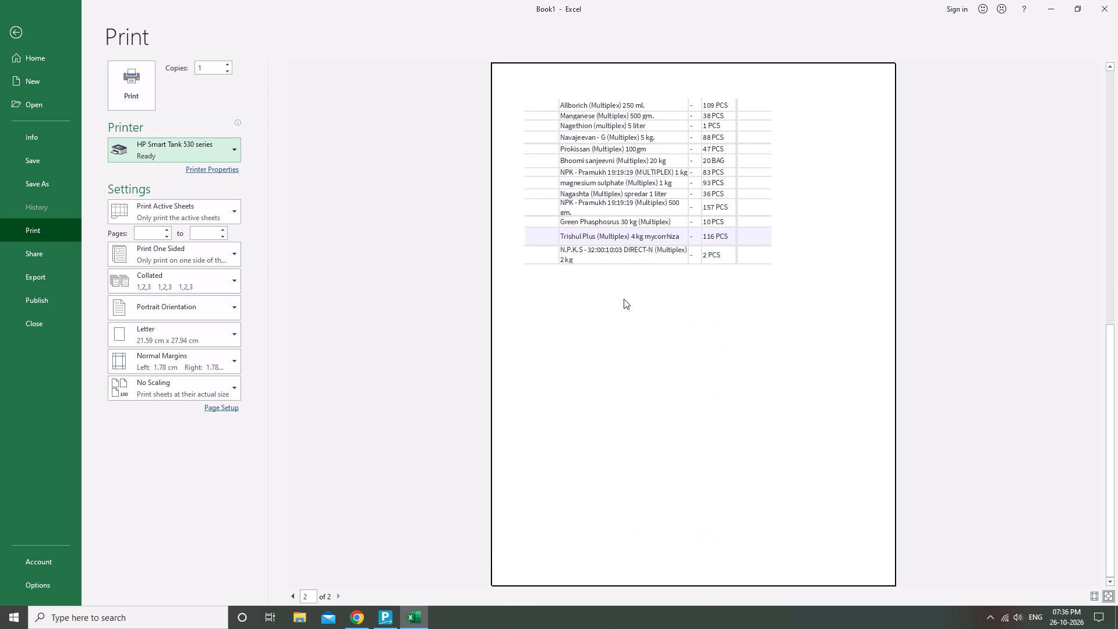
pyautogui.scroll(1, 624, 299)
pyautogui.scroll(-2, 624, 299)
pyautogui.click(22, 31)
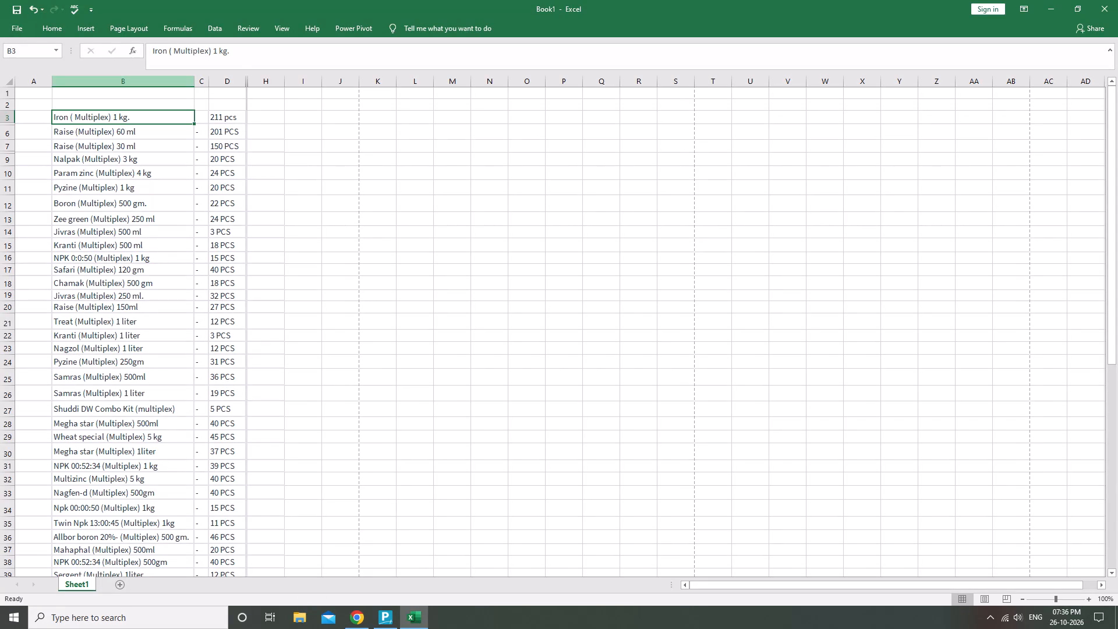
# Fill only the formatting of B3 across to C3 and D3, keeping their own contents.
pyautogui.click(321, 174)
pyautogui.click(58, 120)
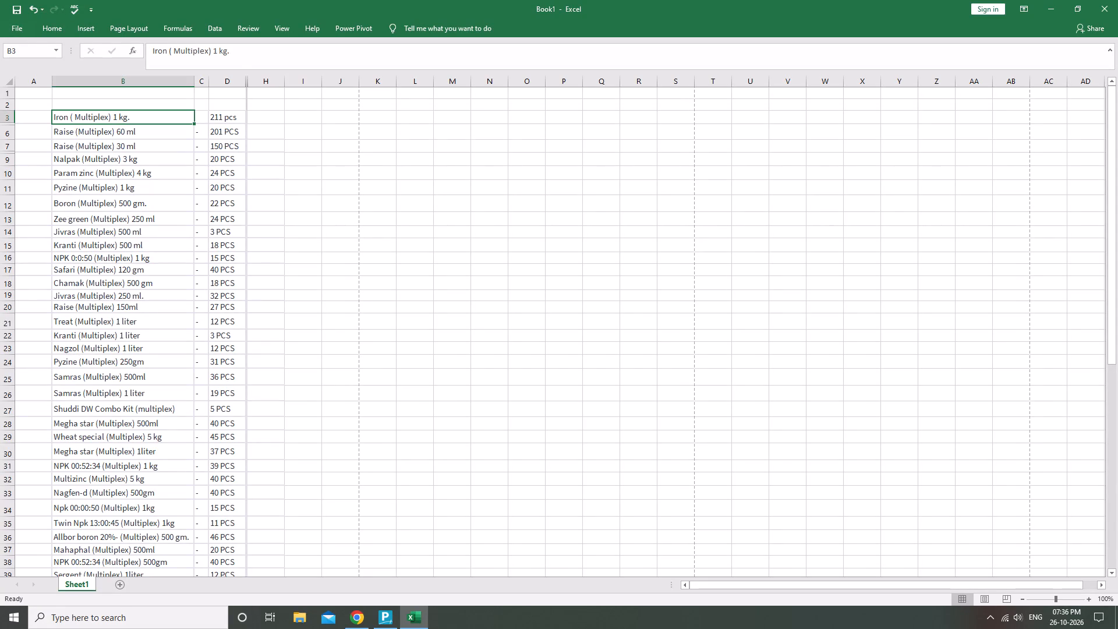
pyautogui.moveTo(194, 123); pyautogui.dragTo(227, 120)
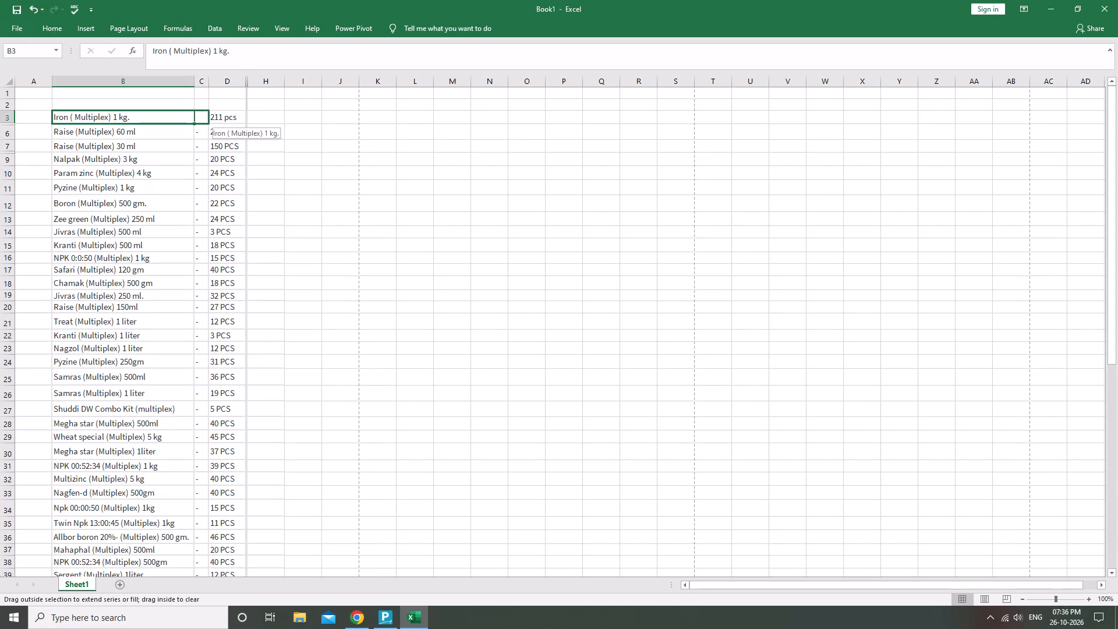
pyautogui.moveTo(227, 120); pyautogui.dragTo(242, 122)
pyautogui.click(253, 132)
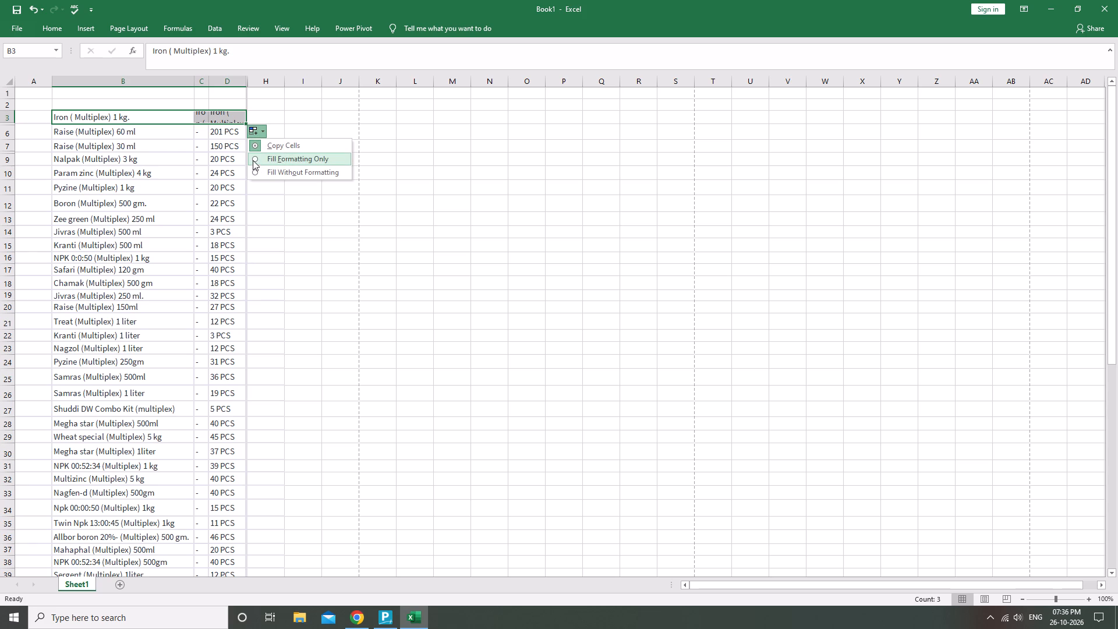
pyautogui.click(253, 160)
# Fill only the formatting of B3:D3 down to row 55, keeping the item names and quantities.
pyautogui.moveTo(245, 124); pyautogui.dragTo(246, 124)
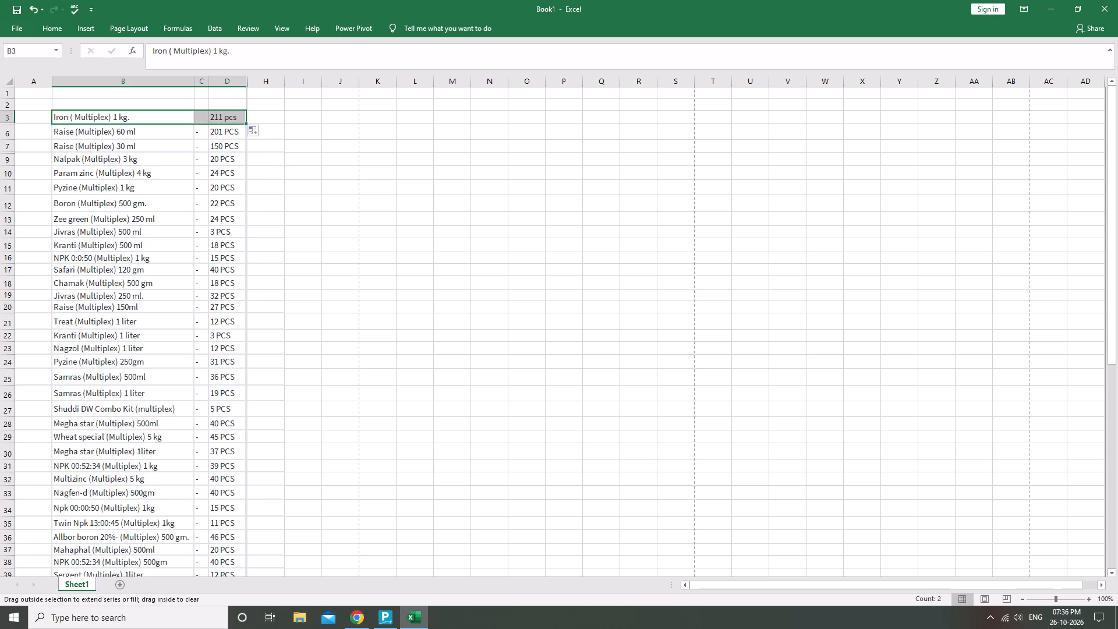
pyautogui.moveTo(246, 124); pyautogui.dragTo(263, 610)
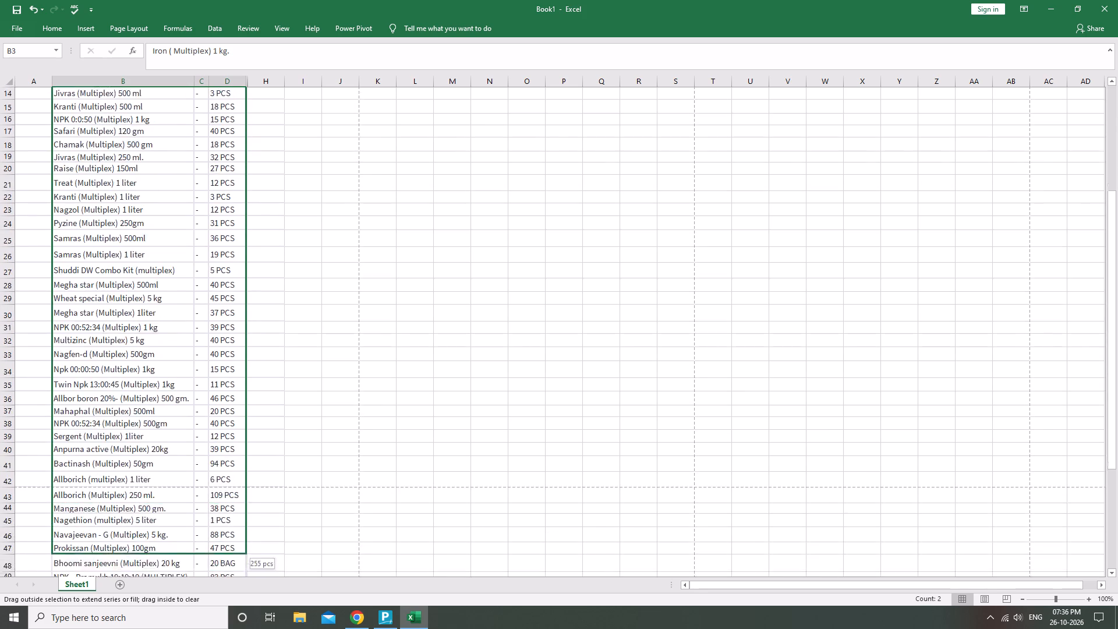
pyautogui.moveTo(263, 610); pyautogui.dragTo(266, 535)
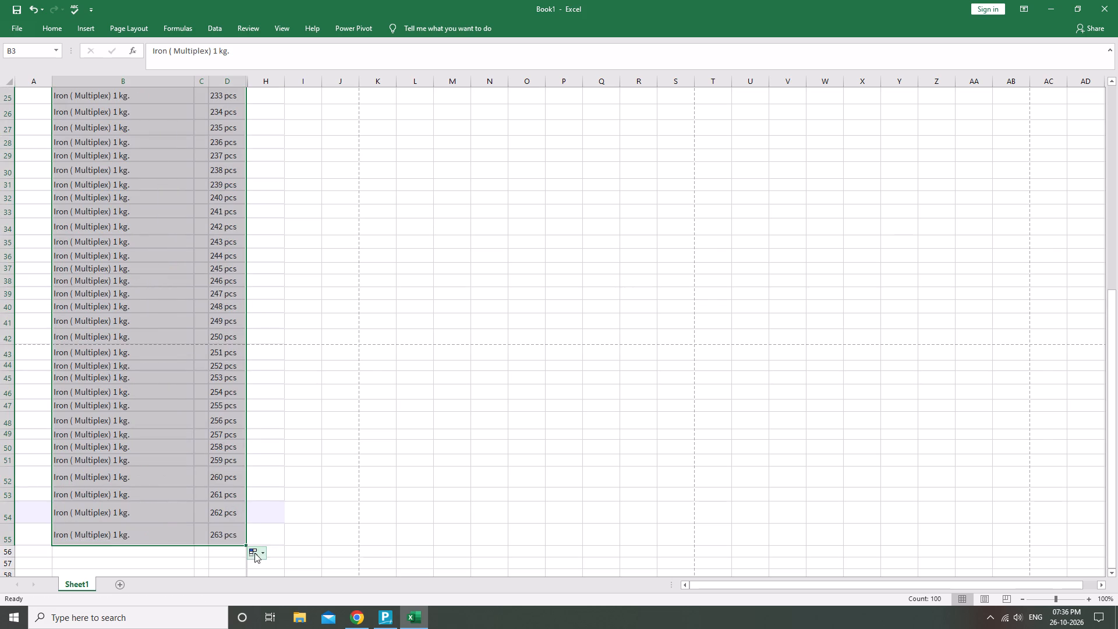
pyautogui.click(254, 553)
pyautogui.click(256, 524)
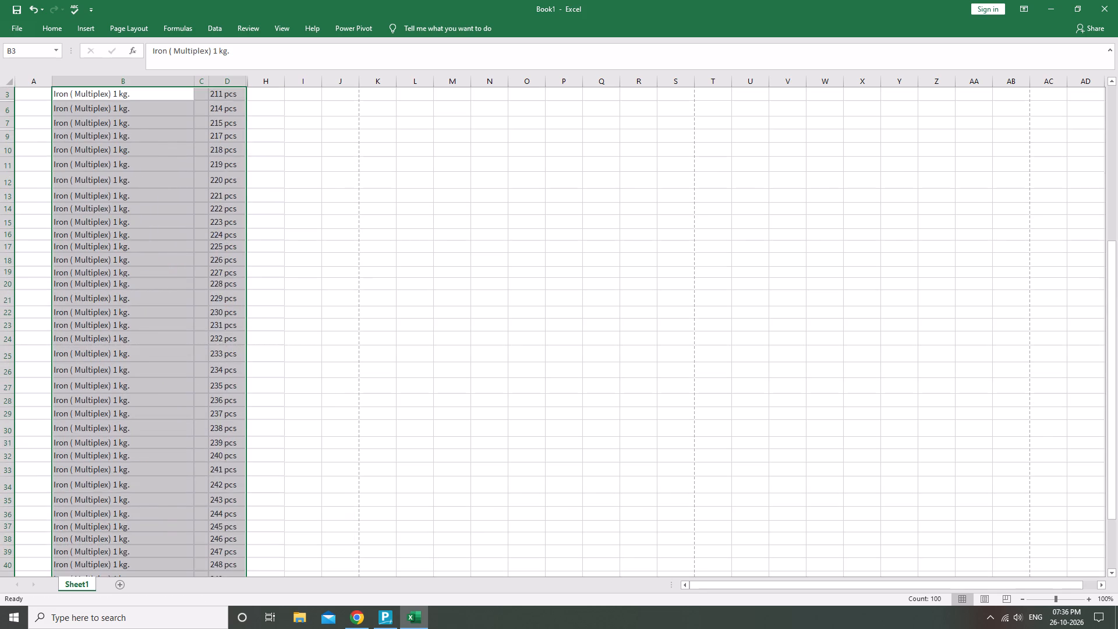
# Apply all borders to the stock list in B3:D55.
pyautogui.scroll(-7, 255, 523)
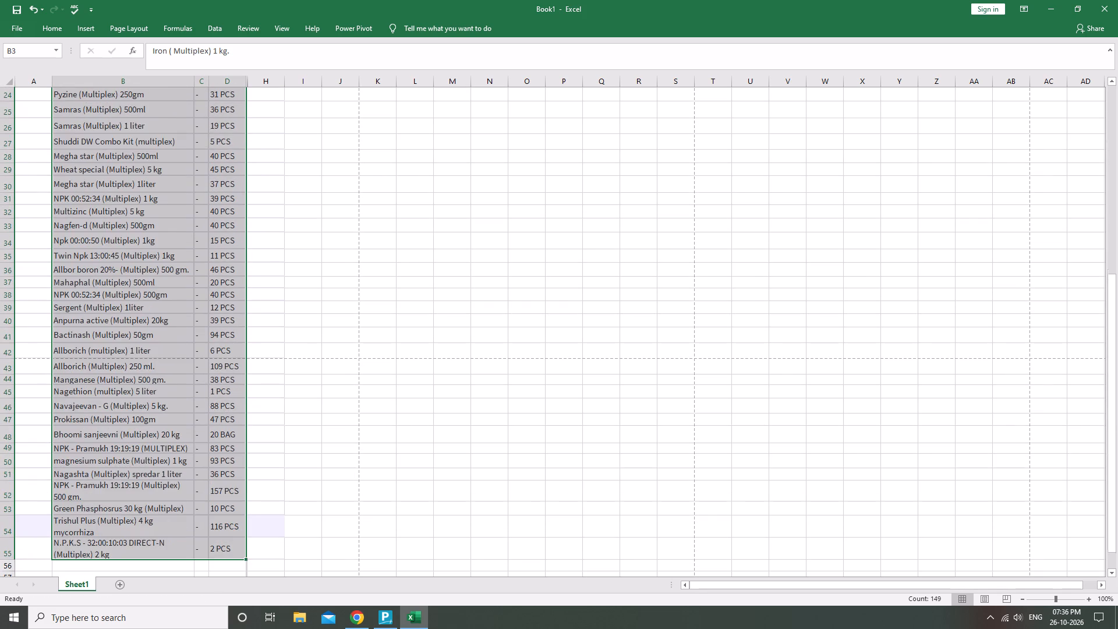
pyautogui.click(45, 25)
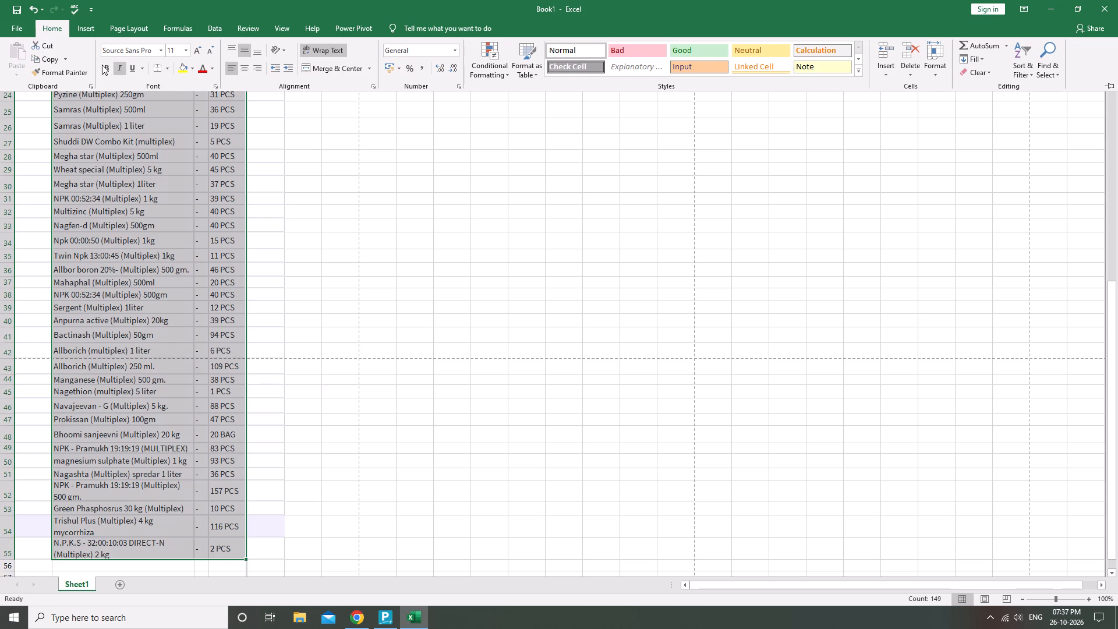
pyautogui.click(169, 63)
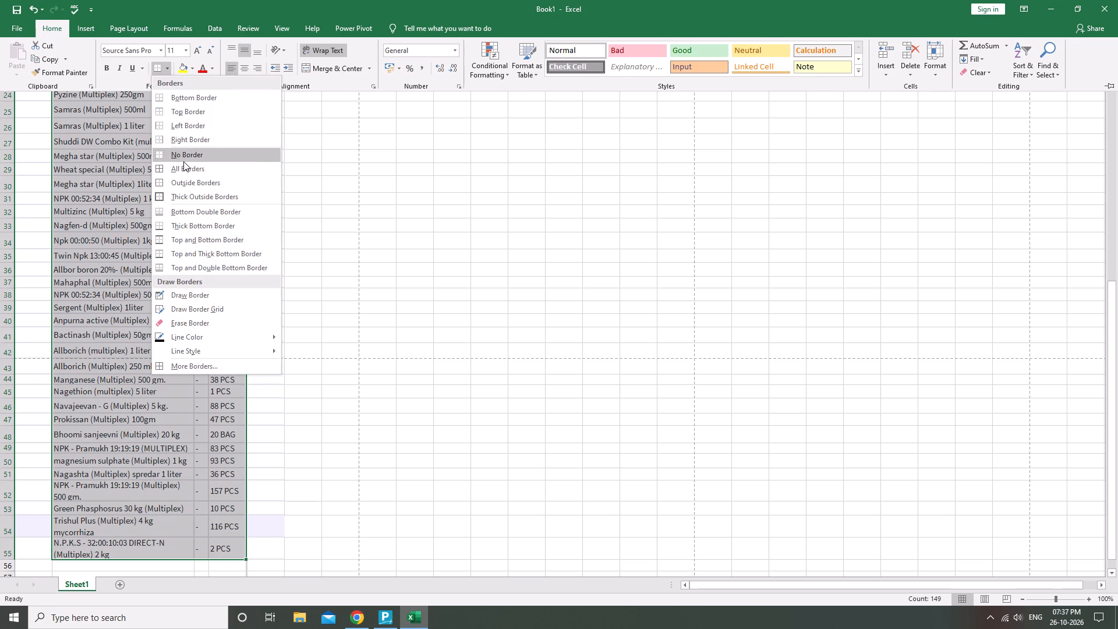
pyautogui.click(184, 168)
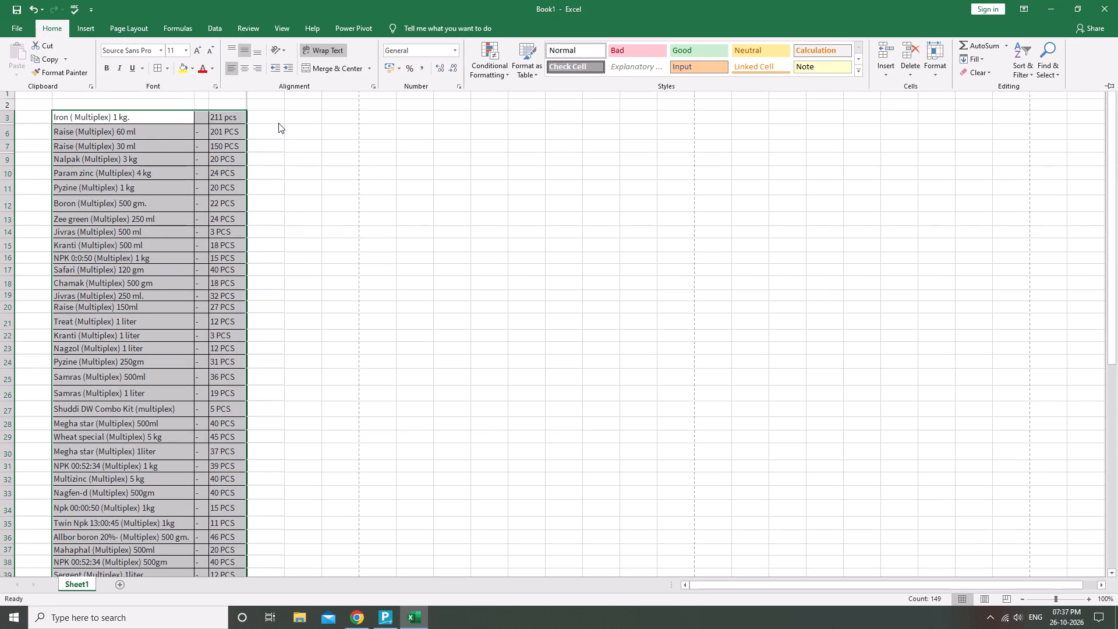
# Check the bordered stock list in the print preview and return to the sheet.
pyautogui.click(272, 115)
pyautogui.click(12, 33)
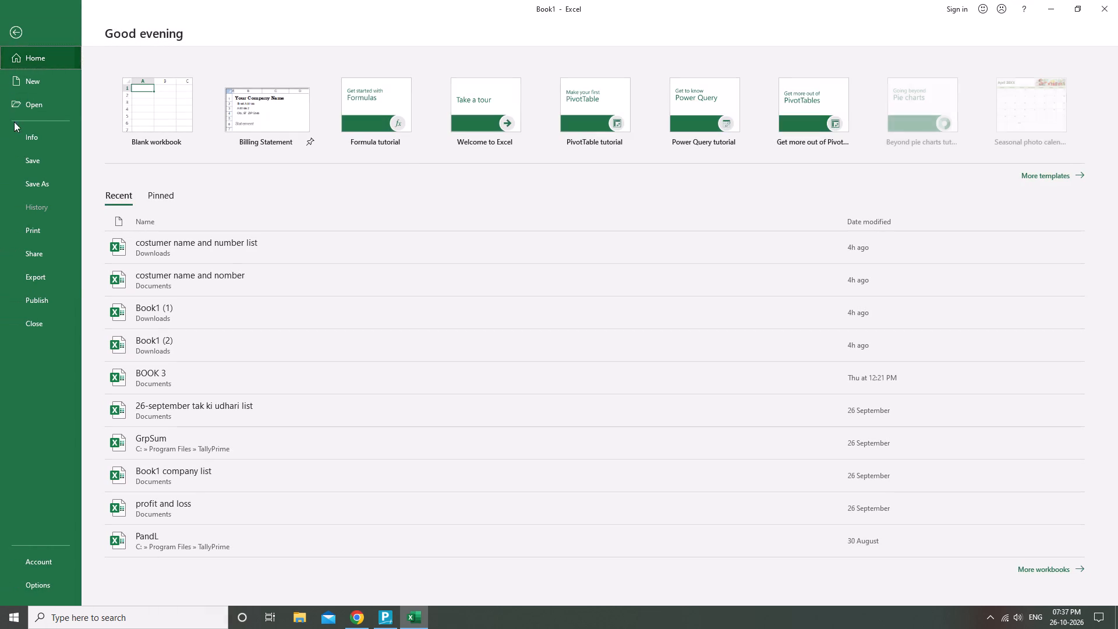
pyautogui.click(38, 228)
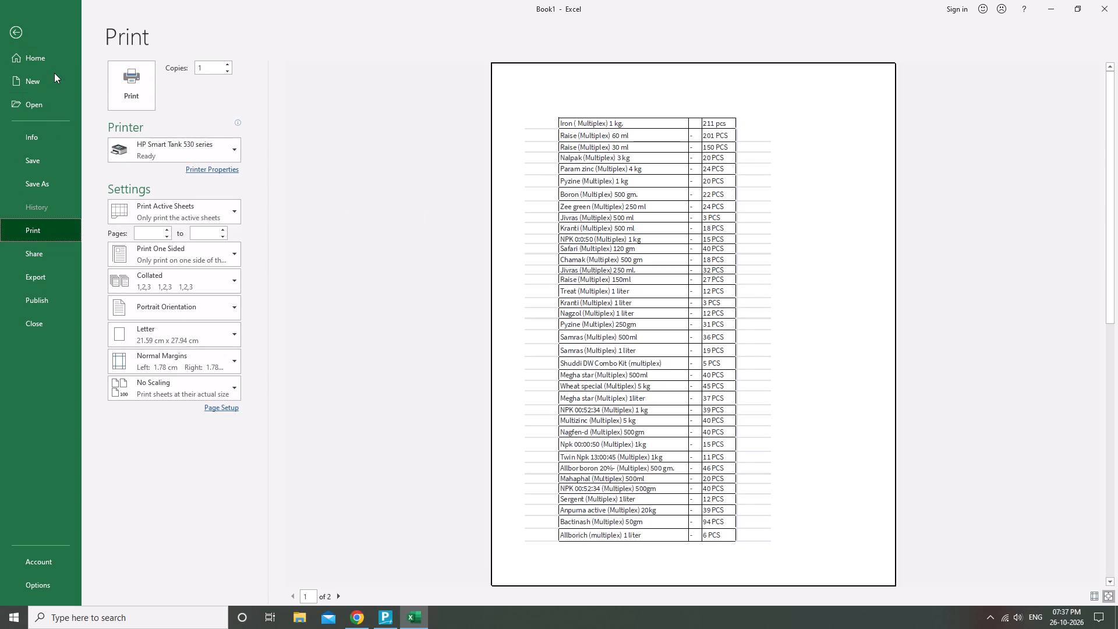
pyautogui.click(11, 34)
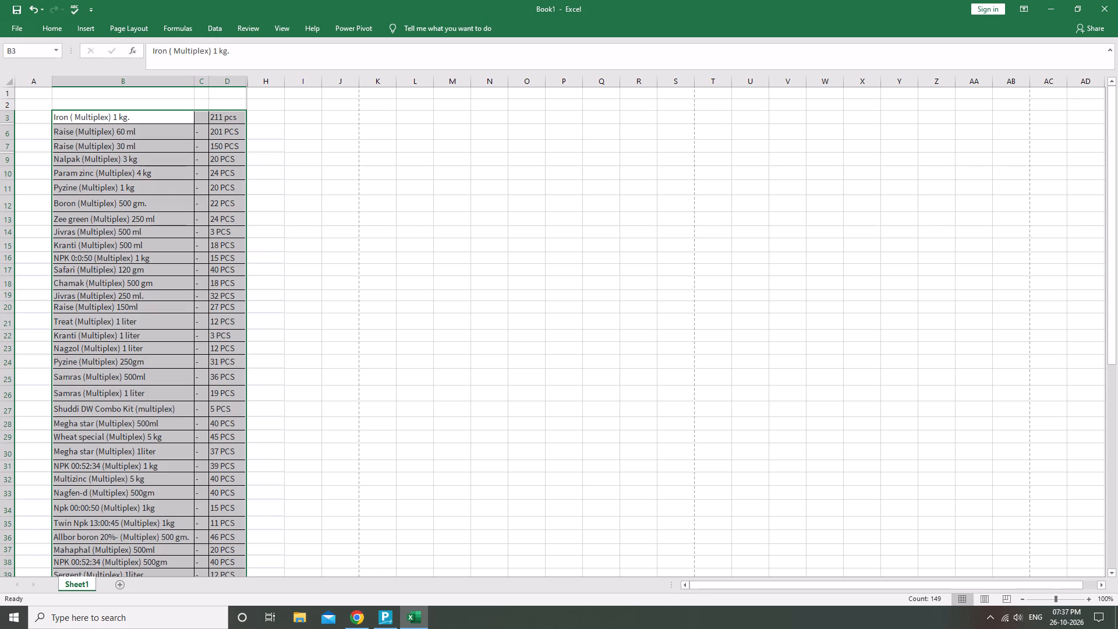
# Collapse the empty column H to zero width and narrow column A slightly.
pyautogui.moveTo(285, 84); pyautogui.dragTo(249, 80)
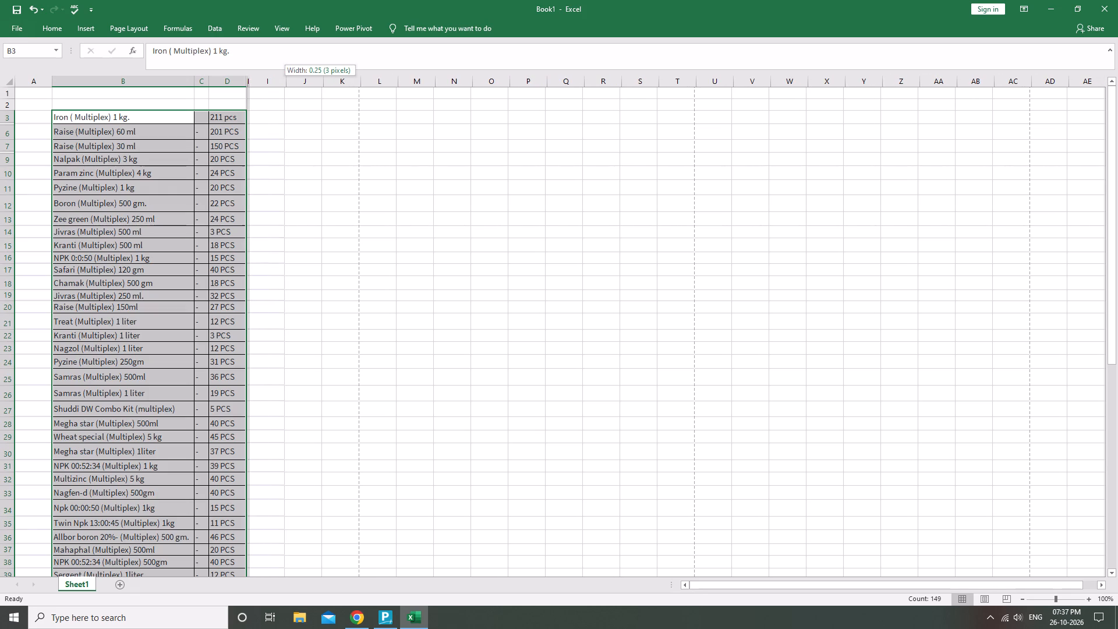
pyautogui.moveTo(249, 80); pyautogui.dragTo(247, 80)
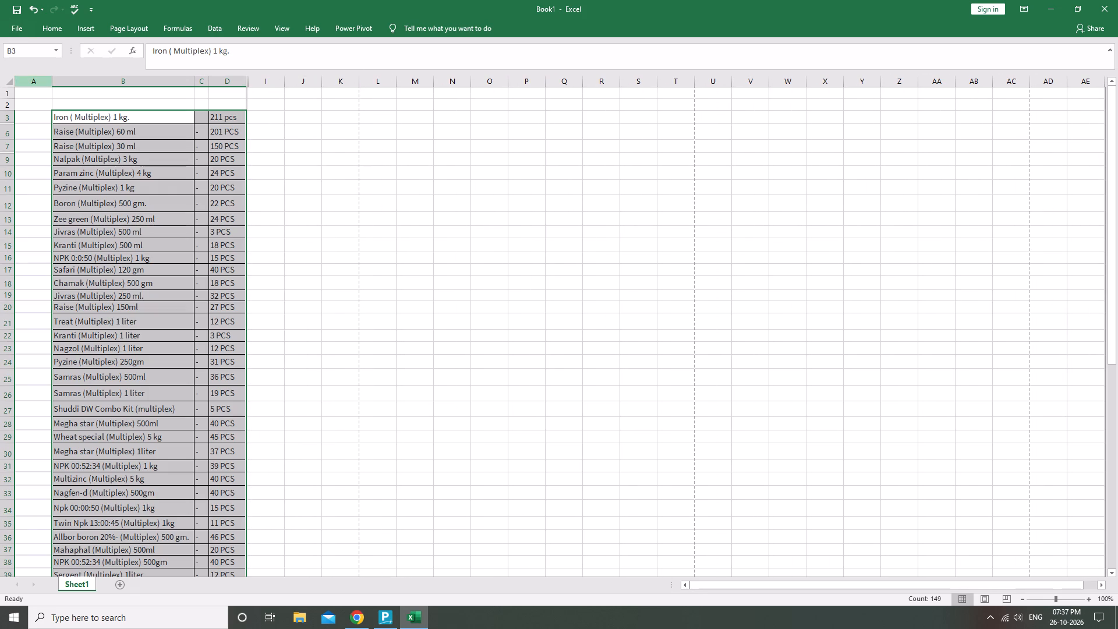
pyautogui.moveTo(52, 86); pyautogui.dragTo(19, 86)
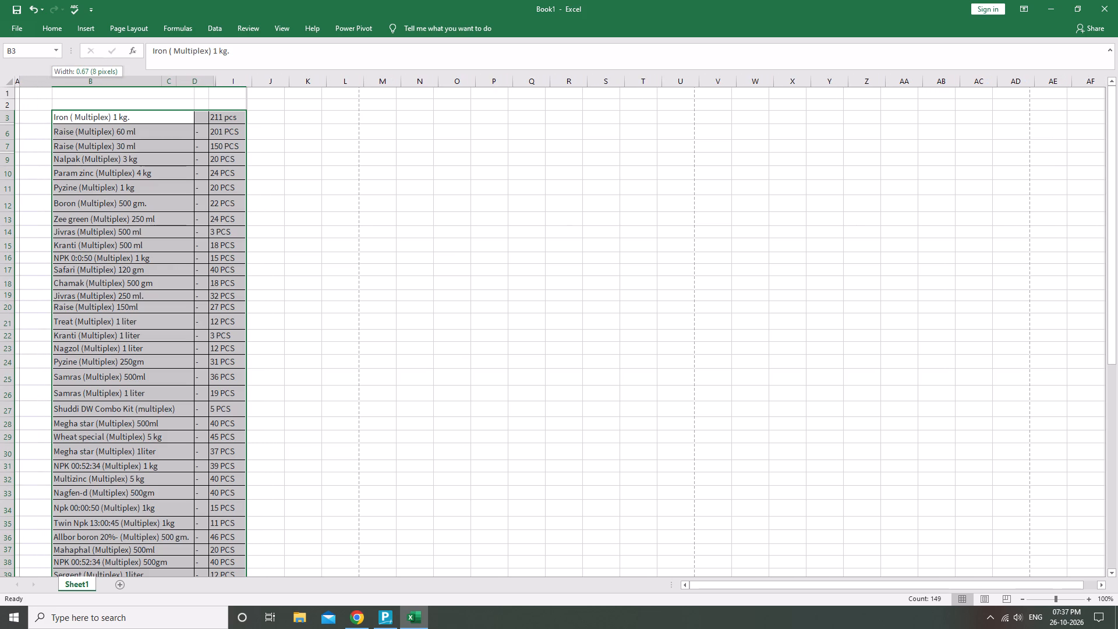
pyautogui.moveTo(19, 86); pyautogui.dragTo(53, 90)
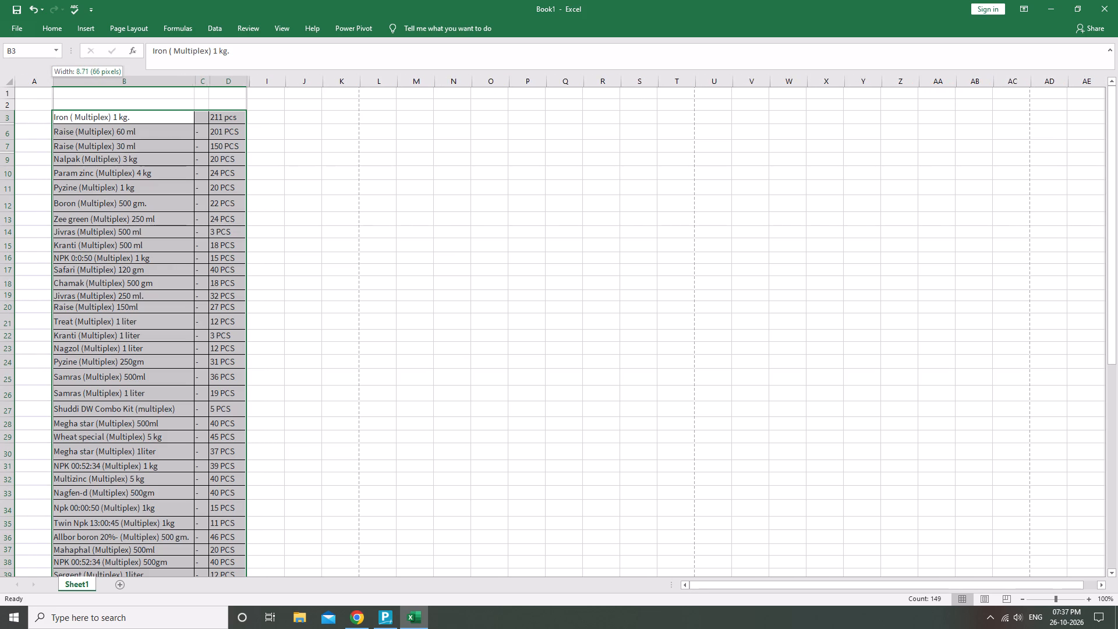
pyautogui.moveTo(53, 90); pyautogui.dragTo(43, 89)
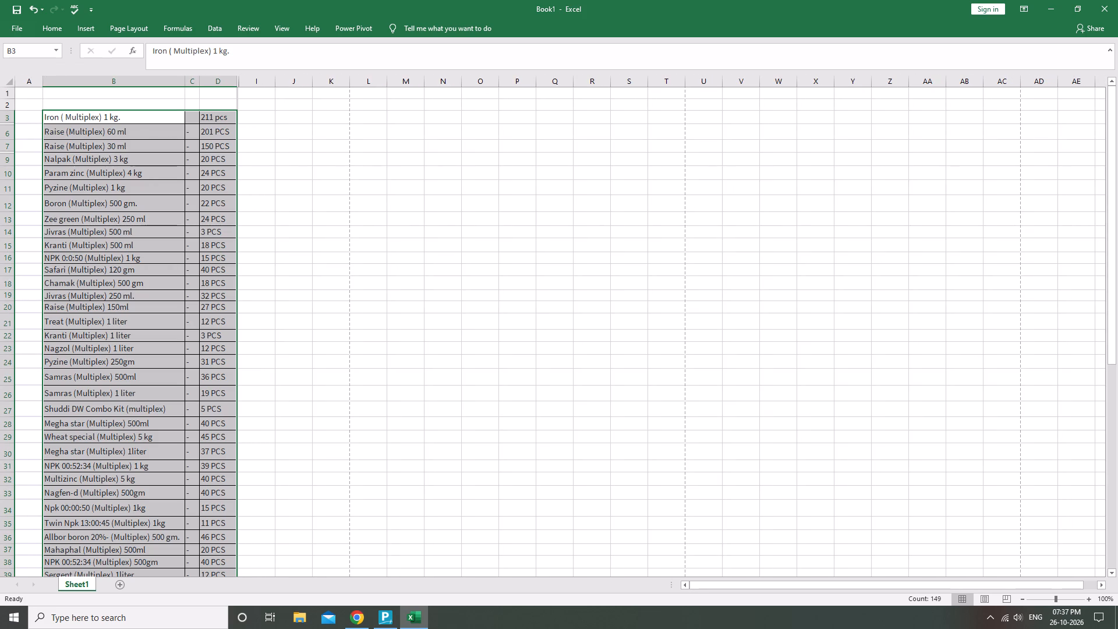
# Enter the serial numbers 1 in A3 and 2 in A6, beside the first two stock items.
pyautogui.click(31, 117)
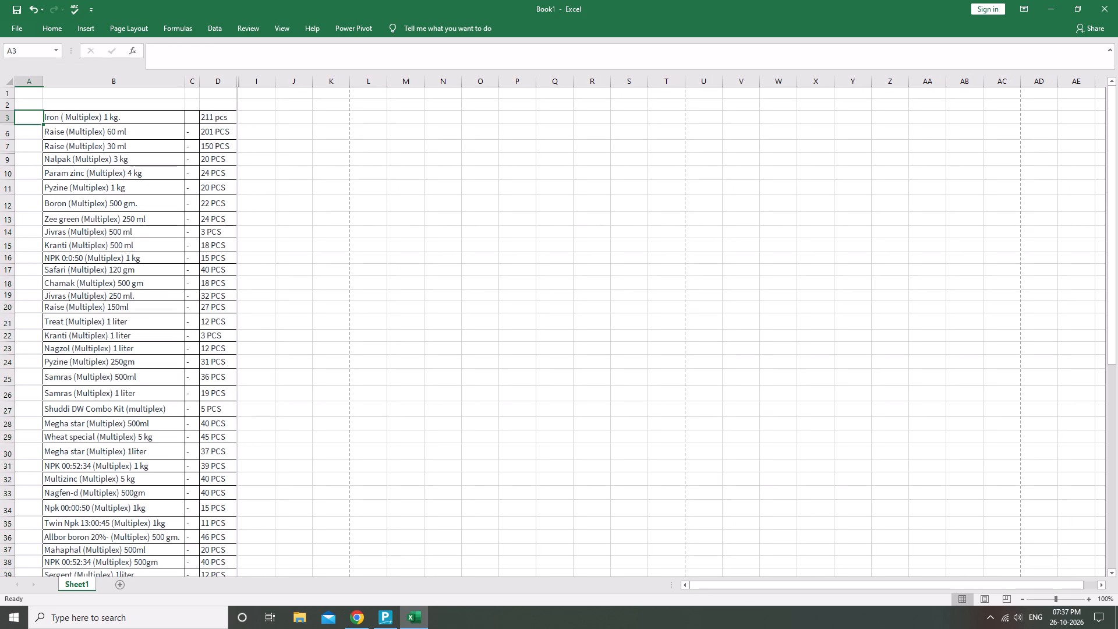
pyautogui.press('1')
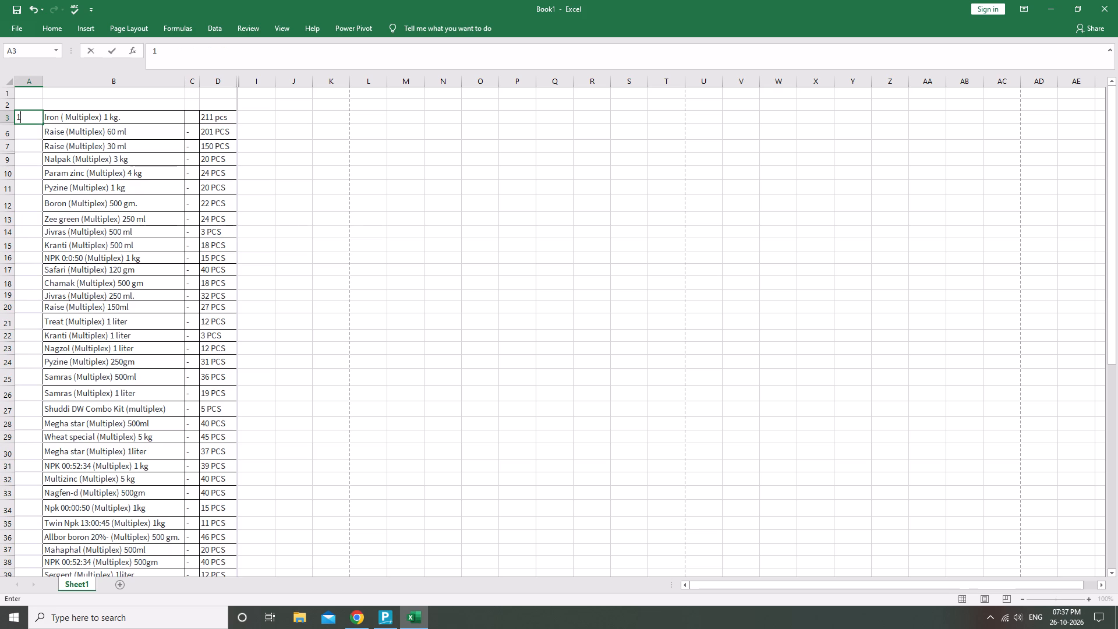
pyautogui.click(32, 133)
pyautogui.press('2')
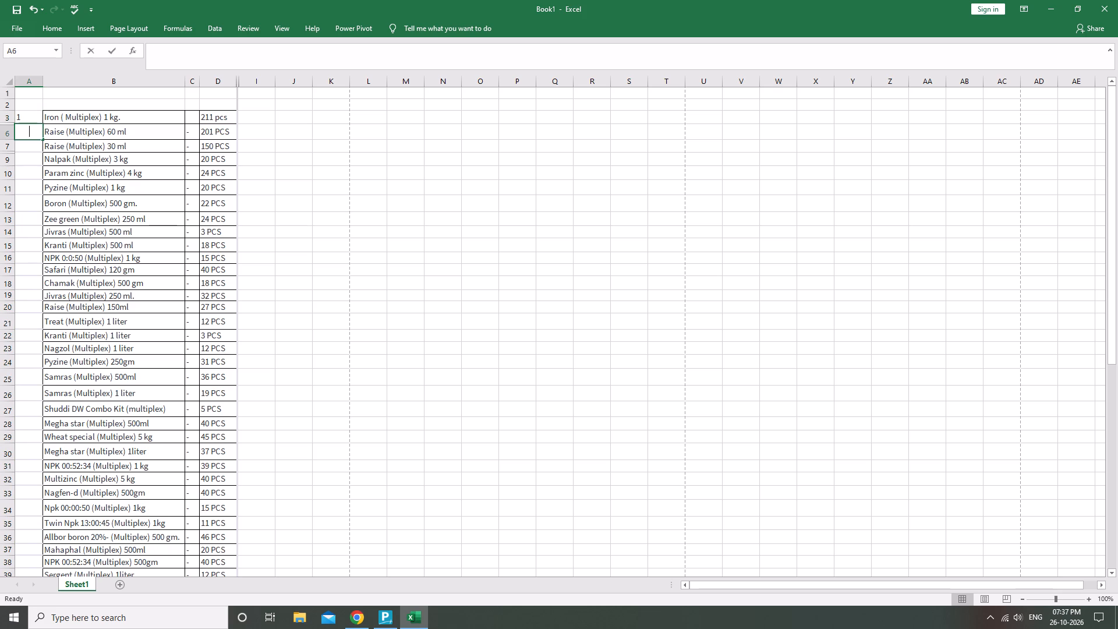
# Fill the serial number in A3 down column A to row 55 as an increasing number series.
pyautogui.click(27, 121)
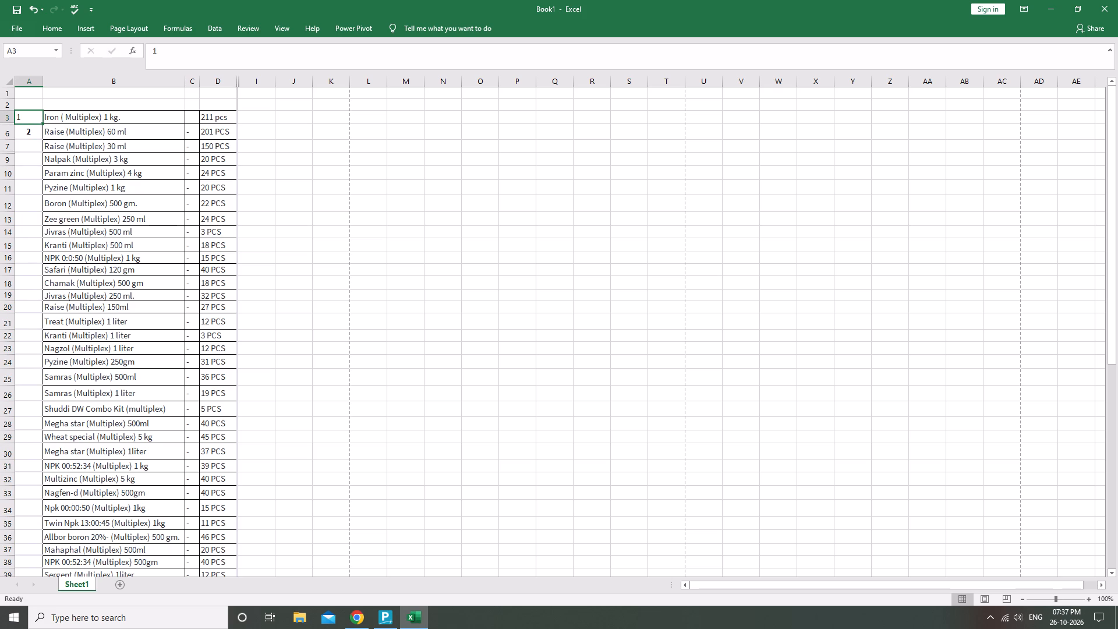
pyautogui.click(45, 124)
pyautogui.click(31, 116)
pyautogui.moveTo(41, 124); pyautogui.dragTo(51, 519)
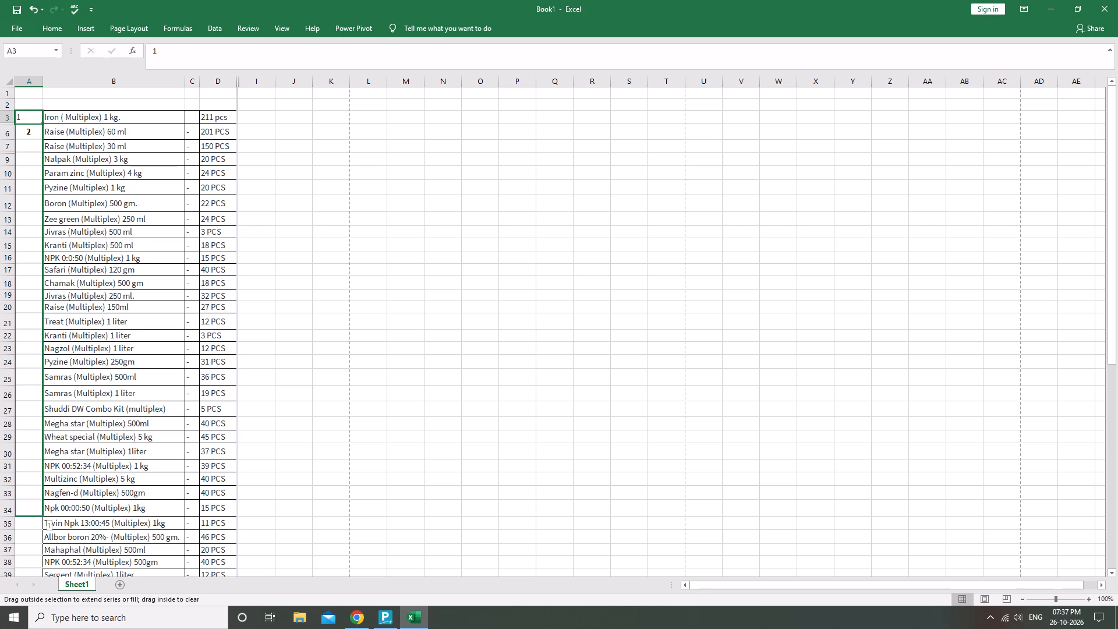
pyautogui.moveTo(51, 519); pyautogui.dragTo(42, 585)
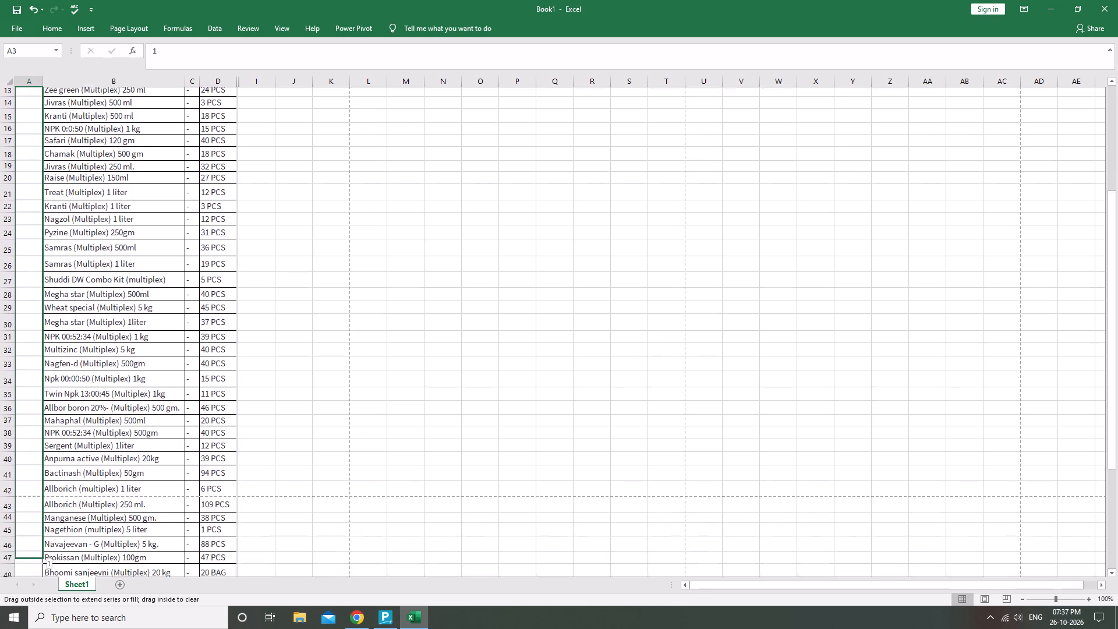
pyautogui.moveTo(42, 585); pyautogui.dragTo(51, 518)
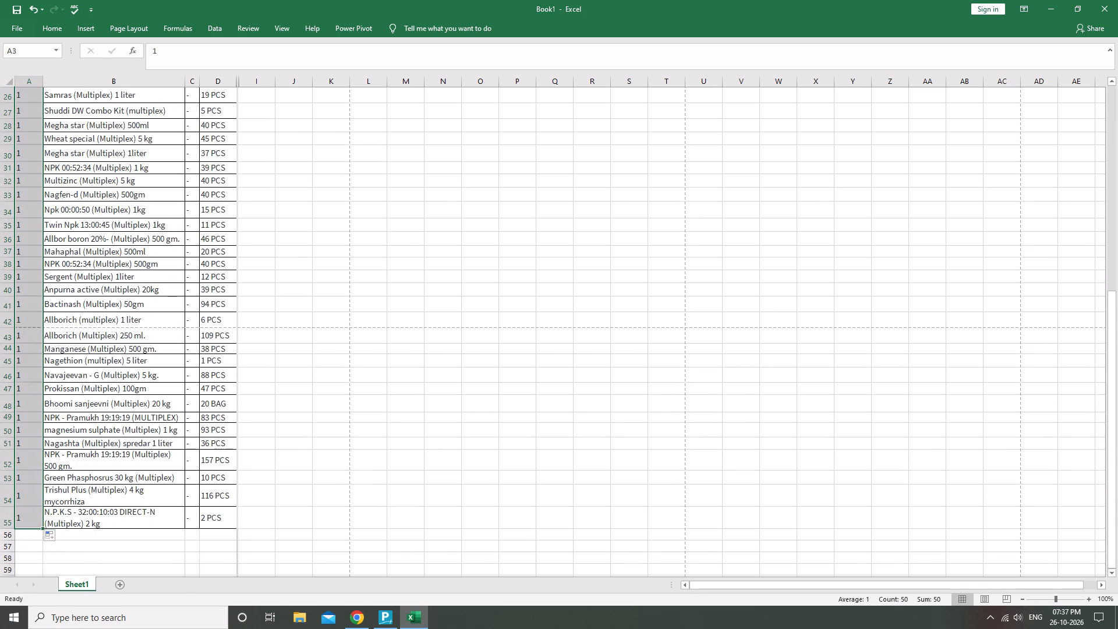
pyautogui.click(48, 529)
pyautogui.click(49, 482)
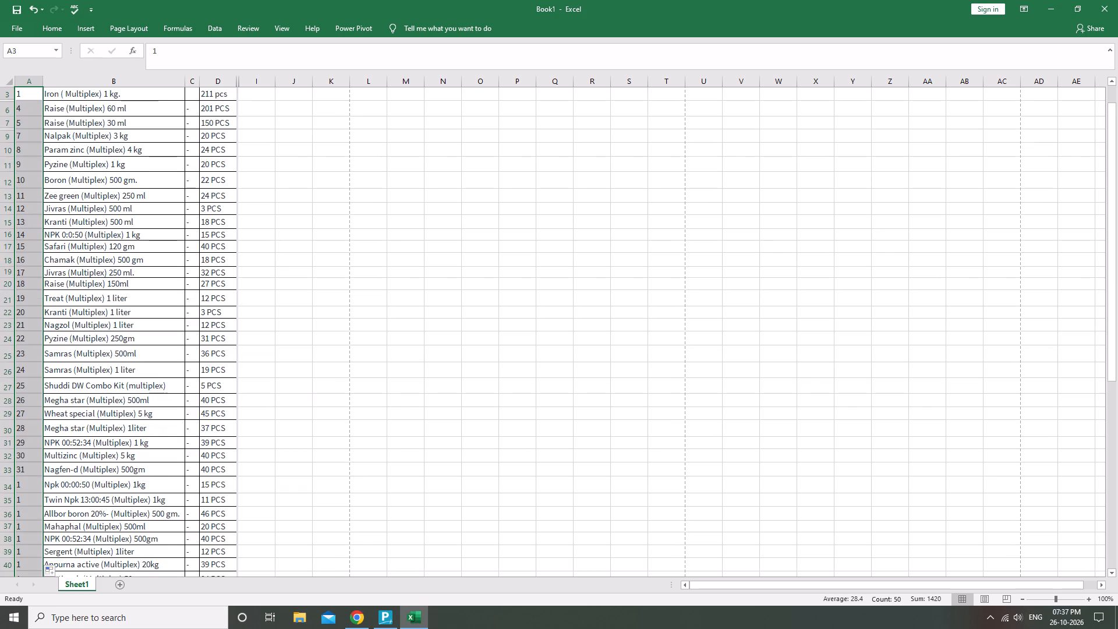
pyautogui.click(307, 312)
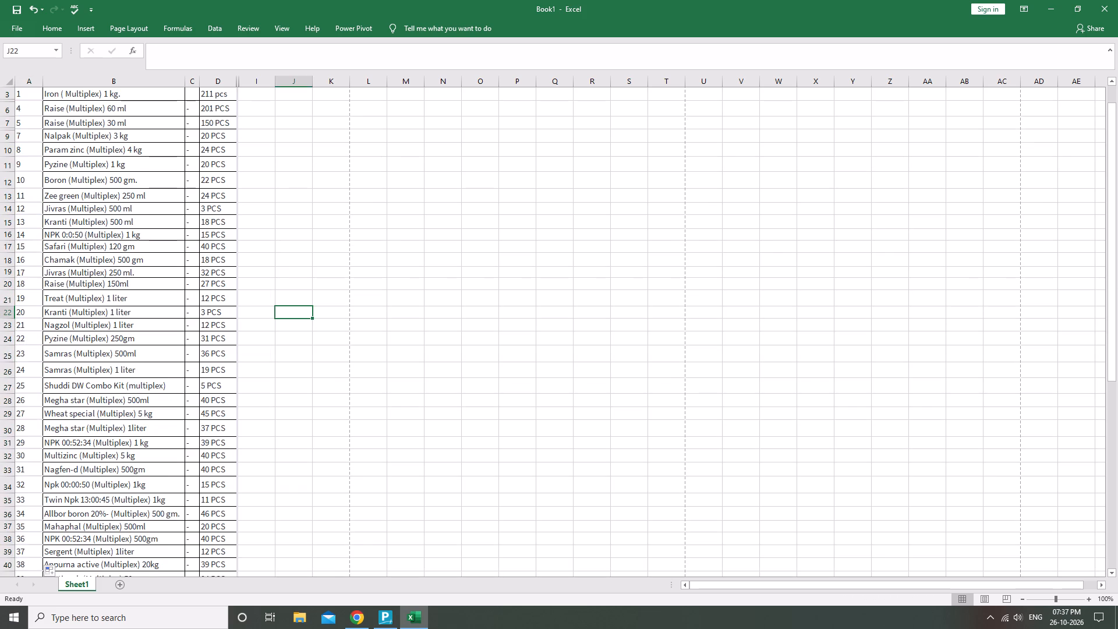
# Print one copy of the numbered stock list on the HP Smart Tank 530 series printer.
pyautogui.scroll(6, 309, 311)
pyautogui.click(233, 140)
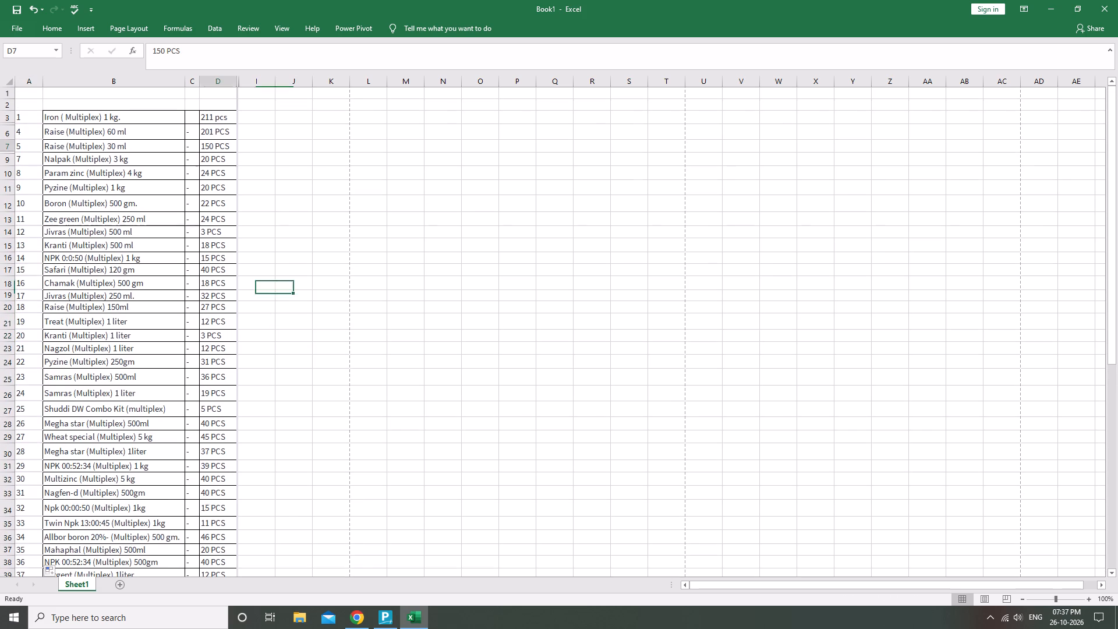
pyautogui.click(7, 31)
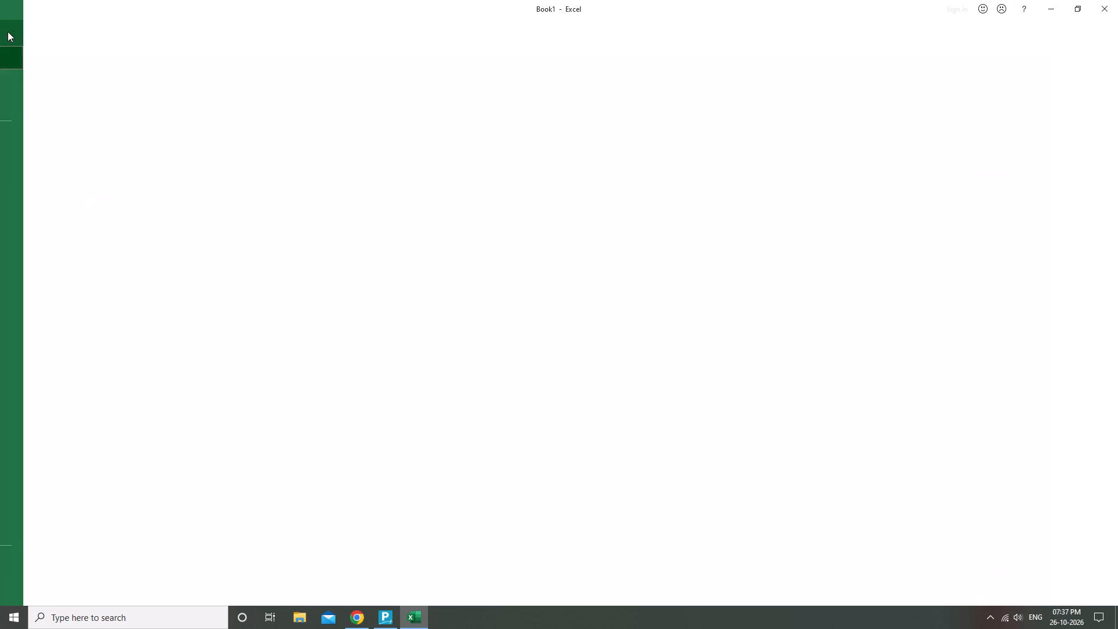
pyautogui.click(44, 226)
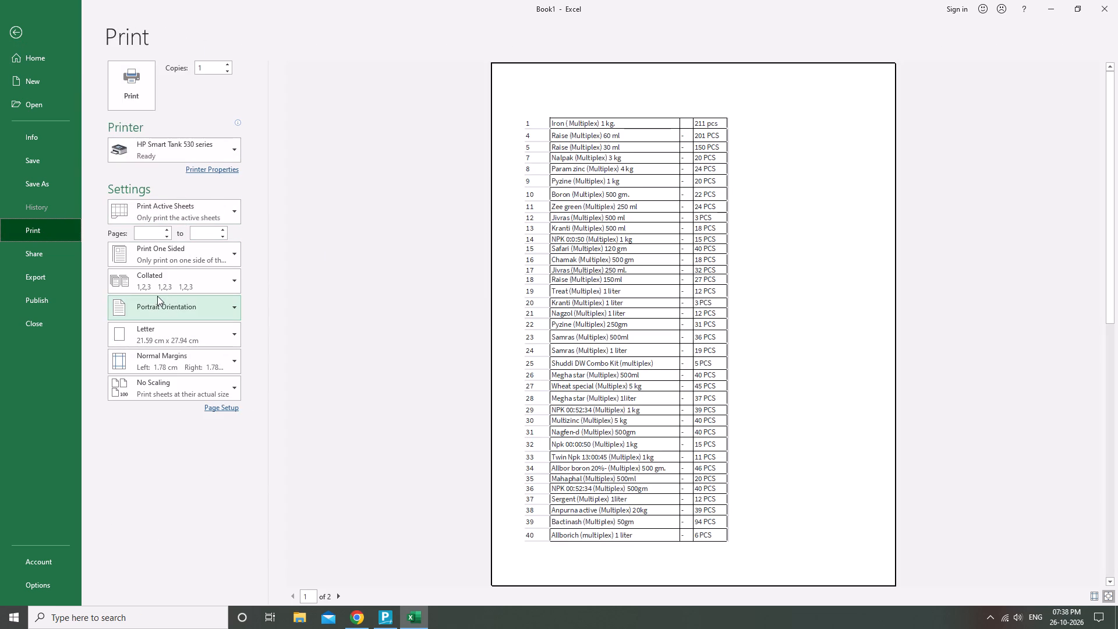
pyautogui.click(132, 77)
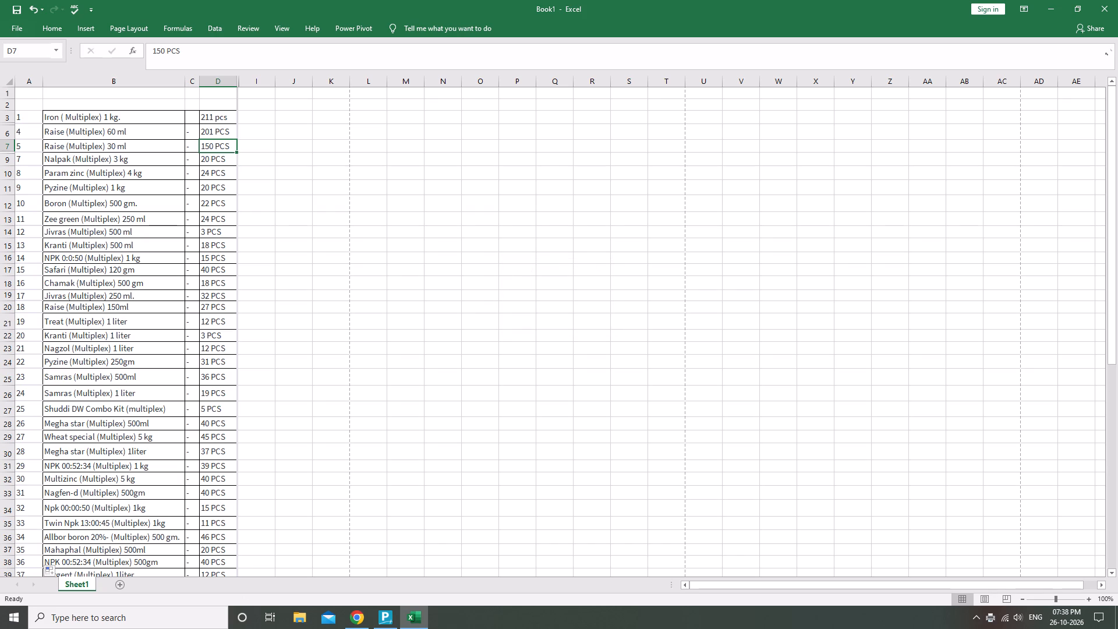
# Check the Multiplex items in myBillBook in Chrome, and return to Excel to review the stock list down to its last row.
pyautogui.click(357, 614)
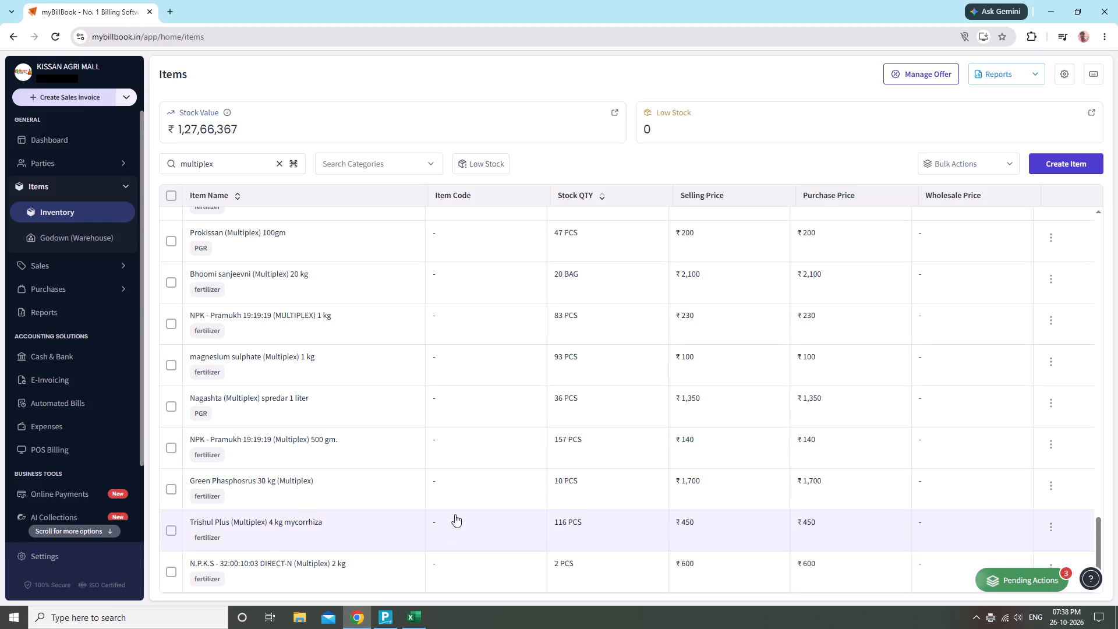
pyautogui.click(421, 620)
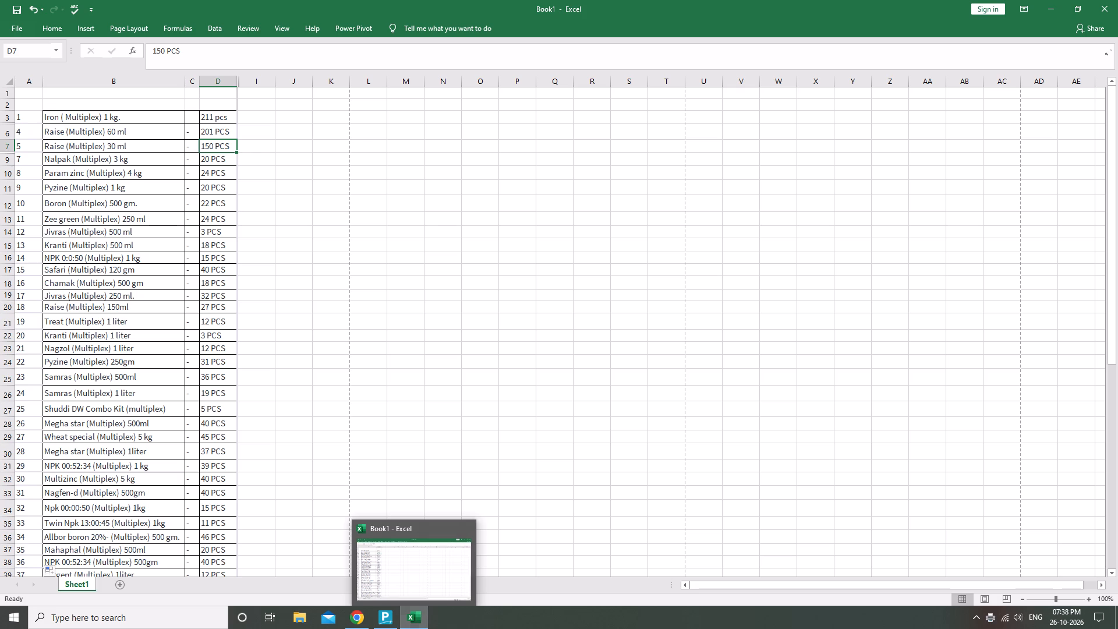
pyautogui.scroll(-9, 244, 501)
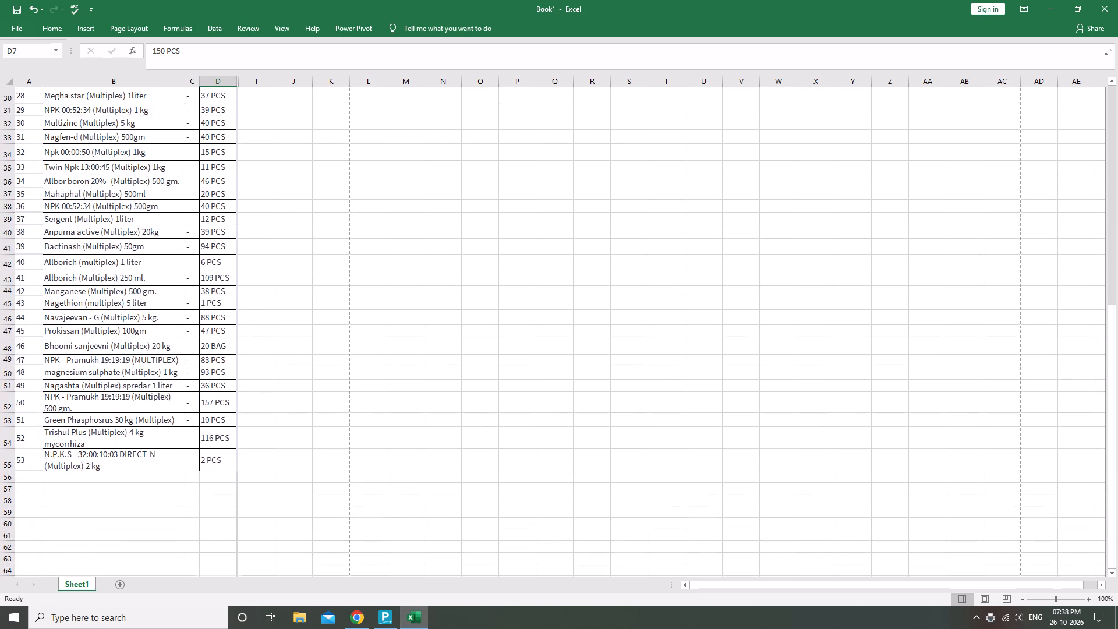
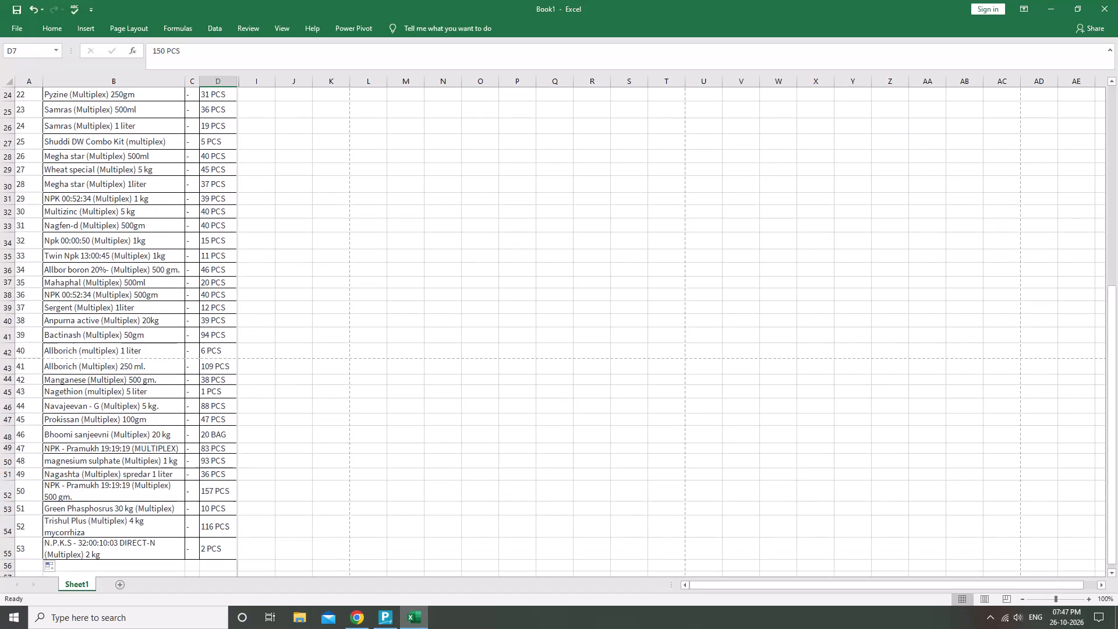
# Review the stock list back up to its first row, and switch to the Multiplex items in myBillBook in Chrome.
pyautogui.scroll(4, 323, 309)
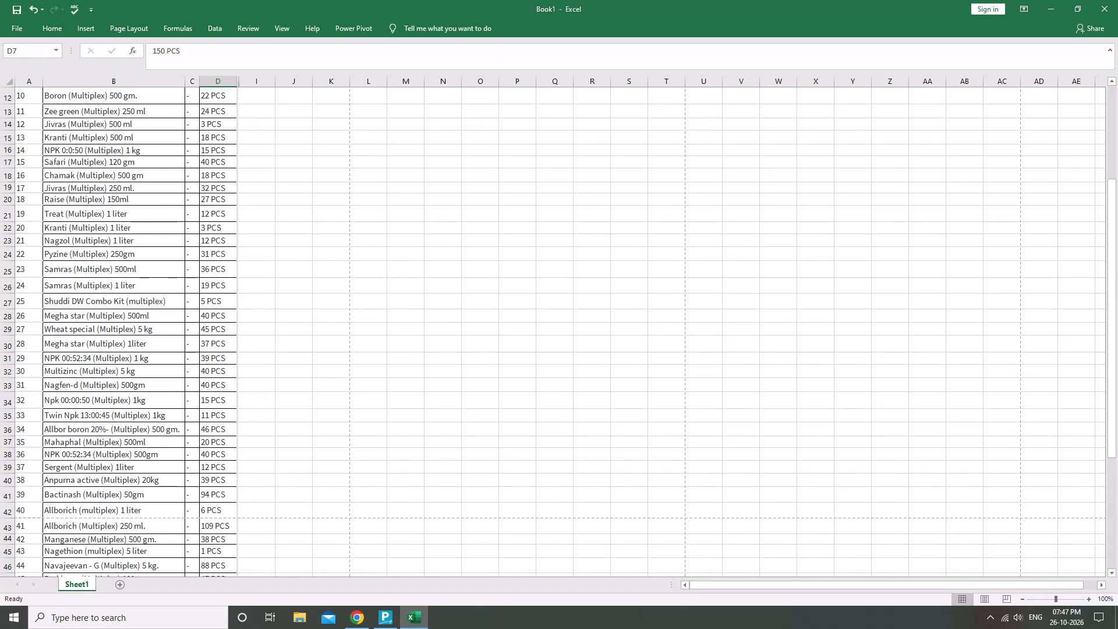
pyautogui.scroll(7, 267, 290)
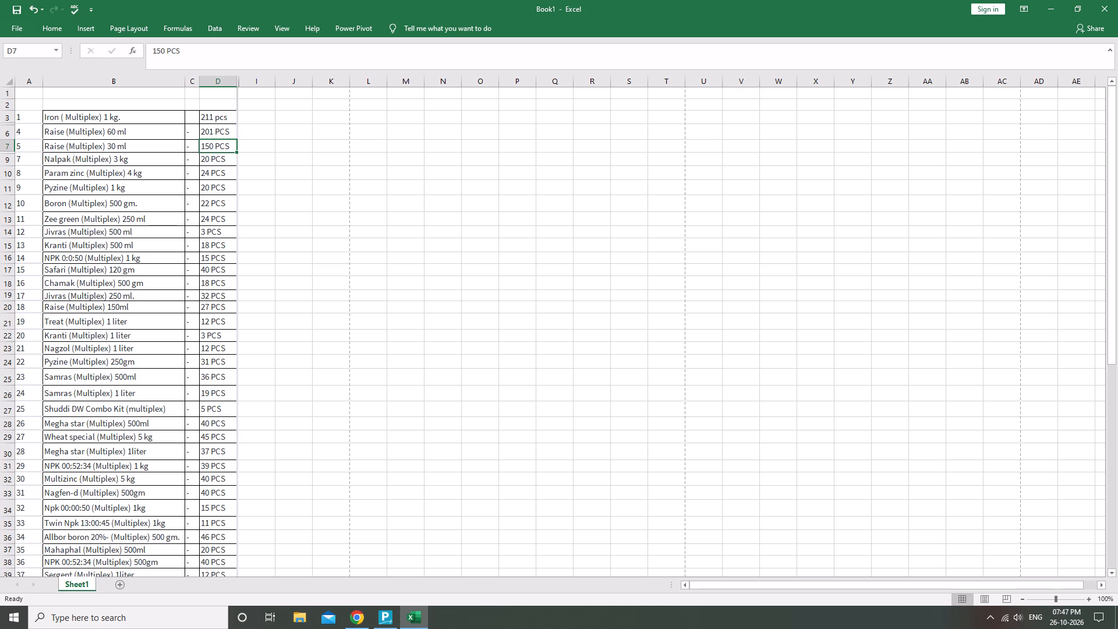
pyautogui.hotkey('alt', 'Tab')
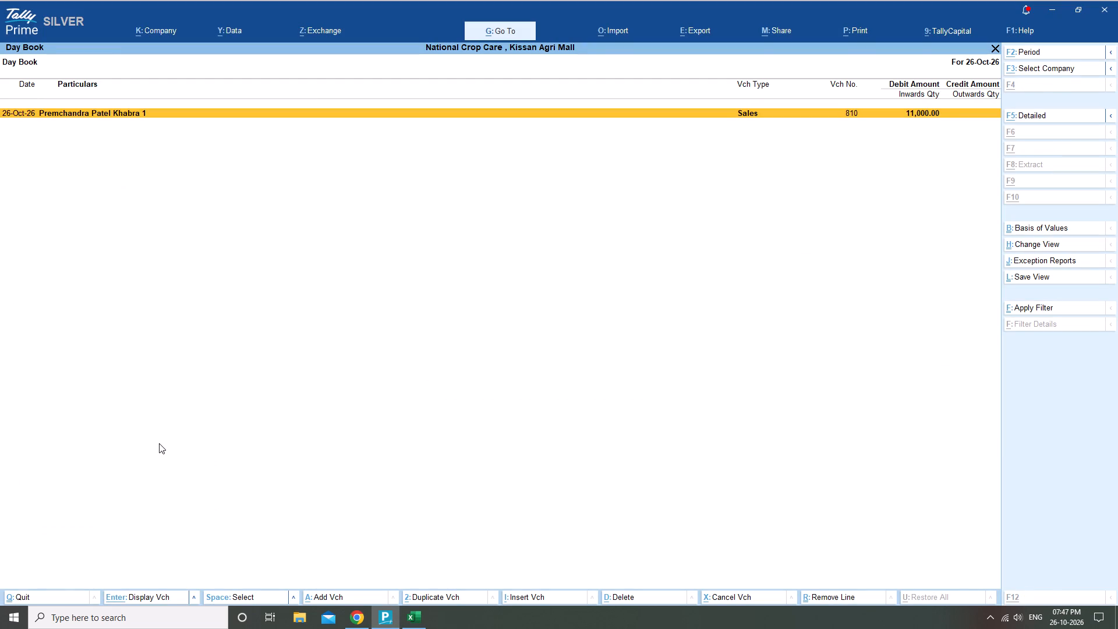
pyautogui.click(351, 623)
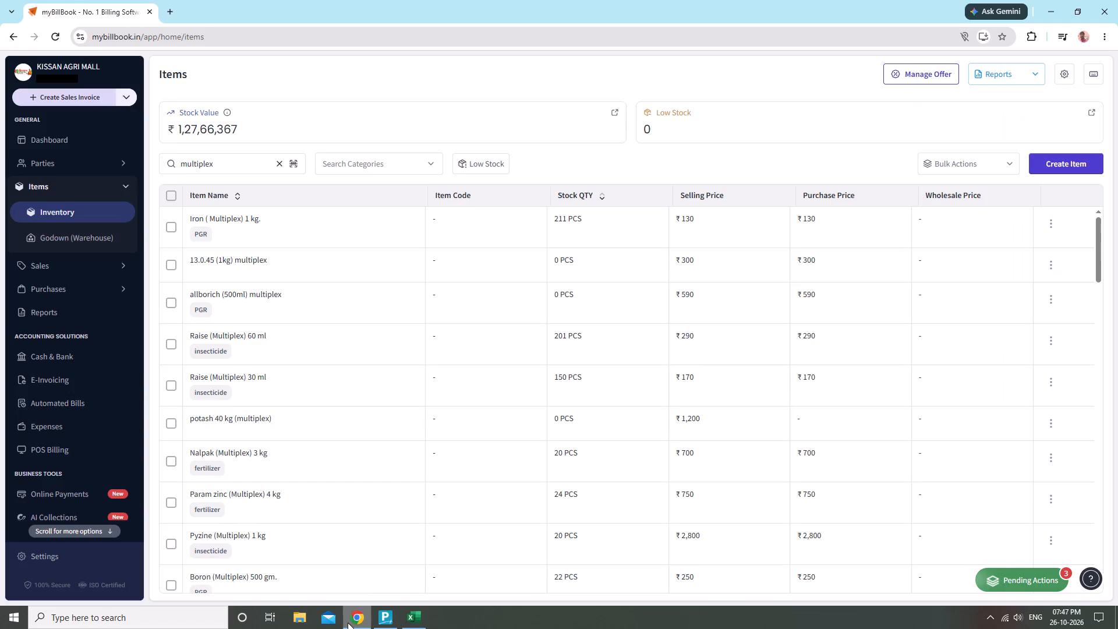